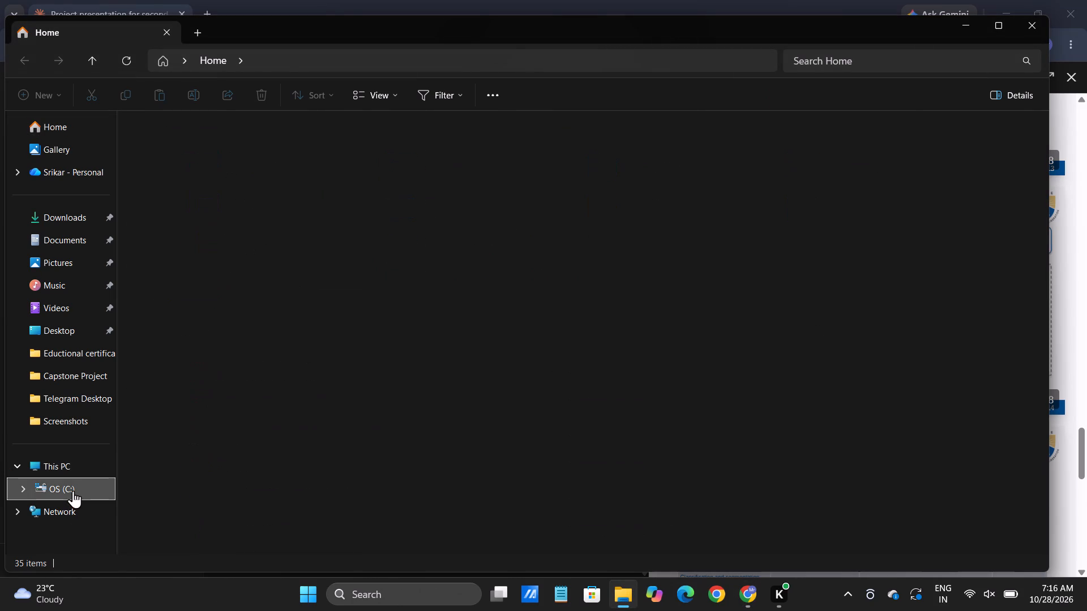
pyautogui.scroll(-3, 266, 327)
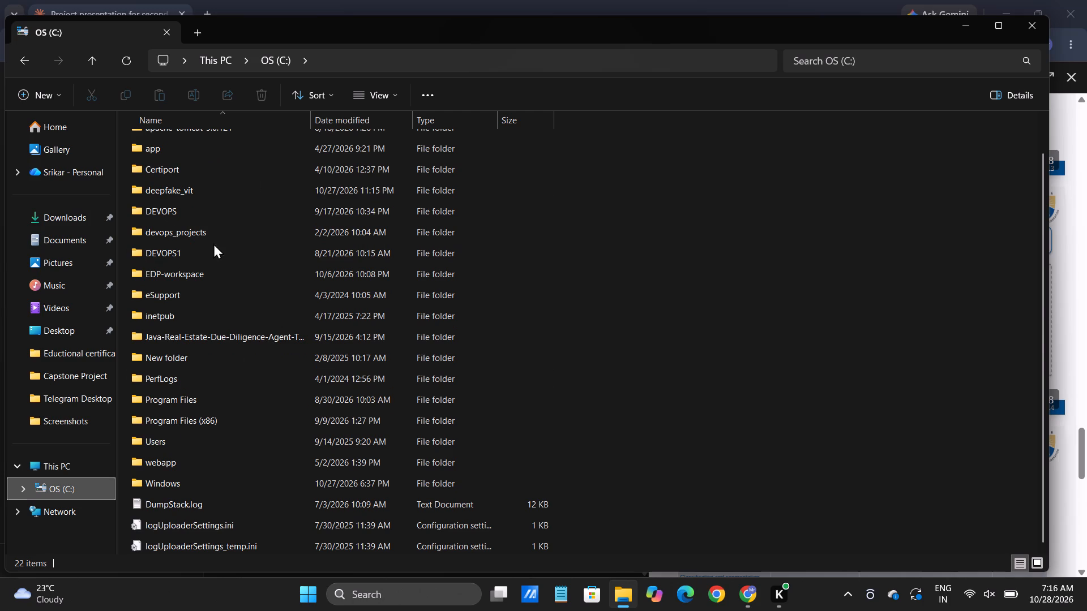
pyautogui.scroll(-2, 192, 397)
pyautogui.scroll(1, 192, 397)
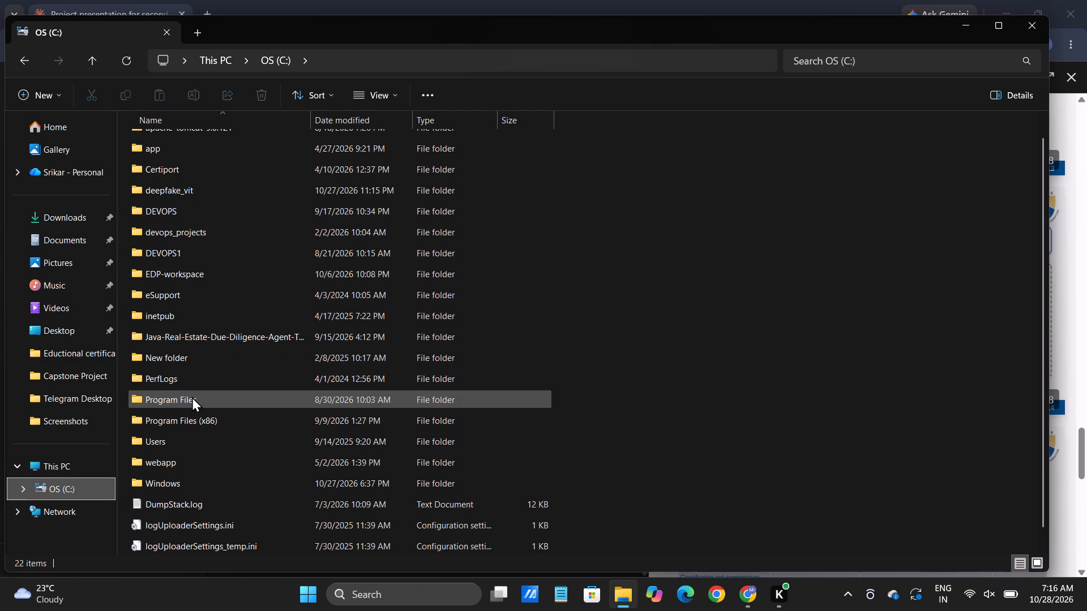
pyautogui.scroll(2, 192, 397)
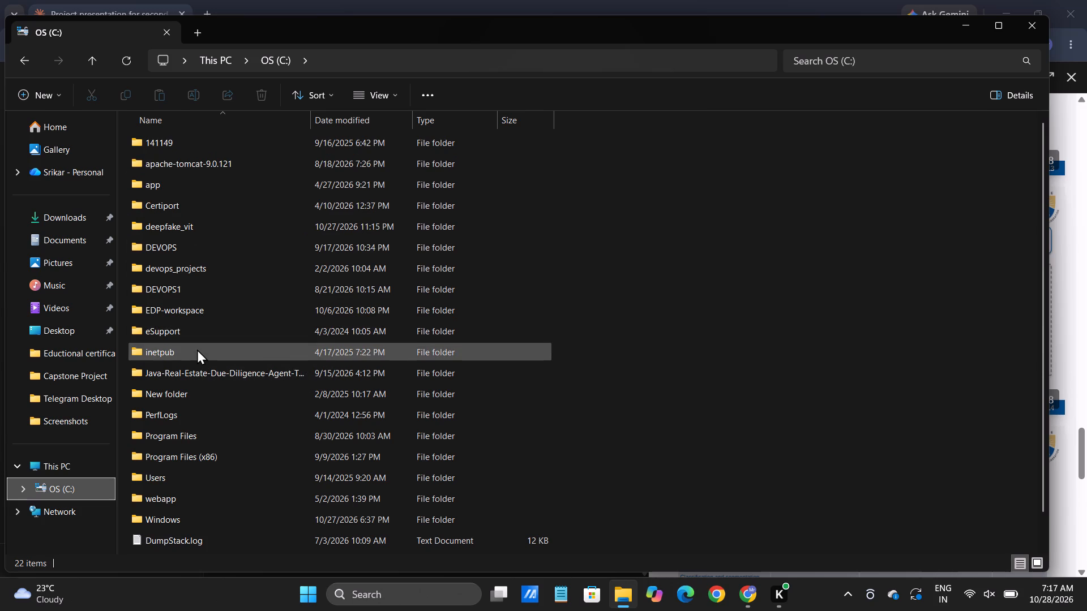
pyautogui.scroll(-1, 197, 349)
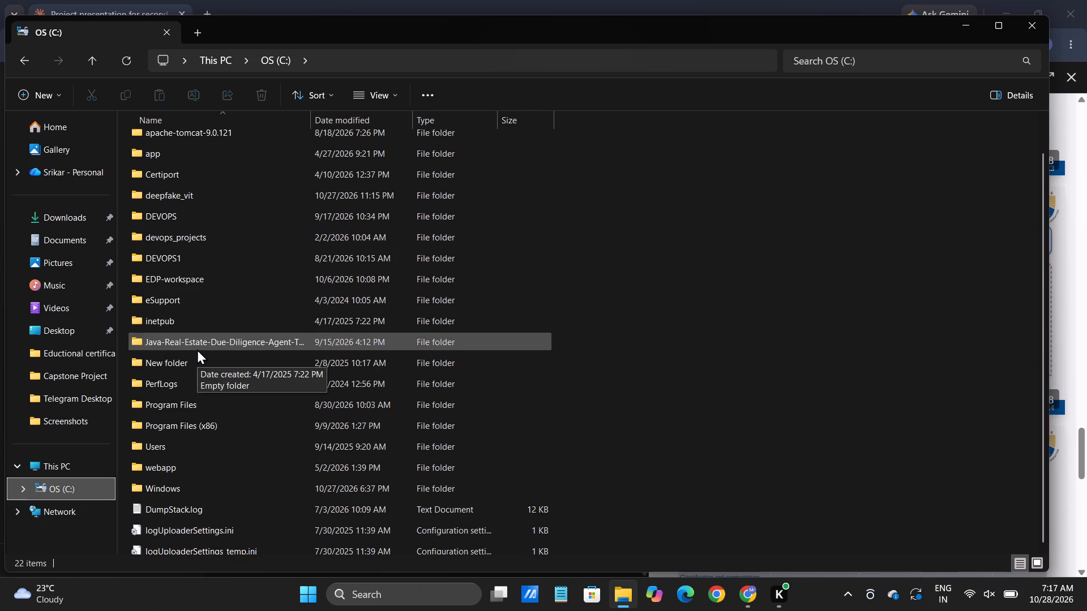
pyautogui.scroll(-2, 197, 349)
pyautogui.scroll(6, 197, 349)
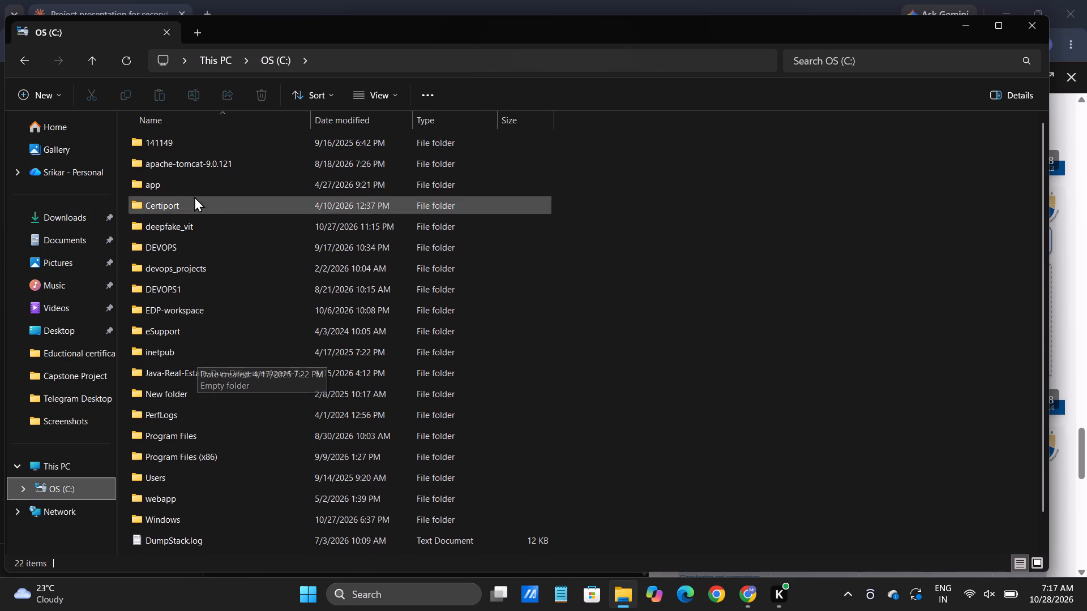
pyautogui.click(179, 227)
pyautogui.doubleClick(179, 227)
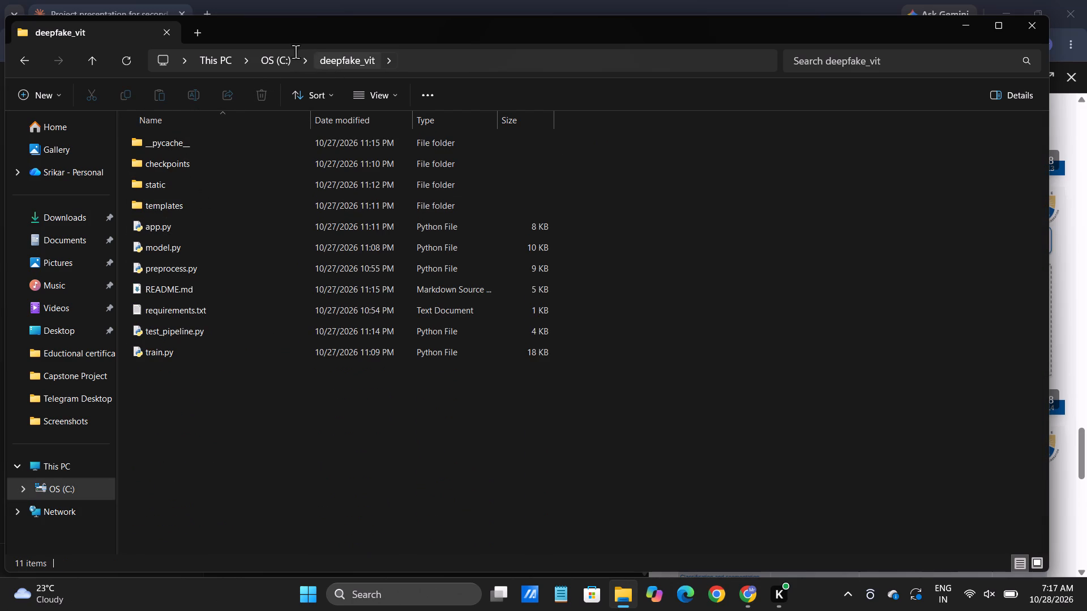
pyautogui.click(323, 63)
# Return to the C: drive and compress the deepfake_vit folder into an archive, placing it on the desktop.
pyautogui.click(276, 62)
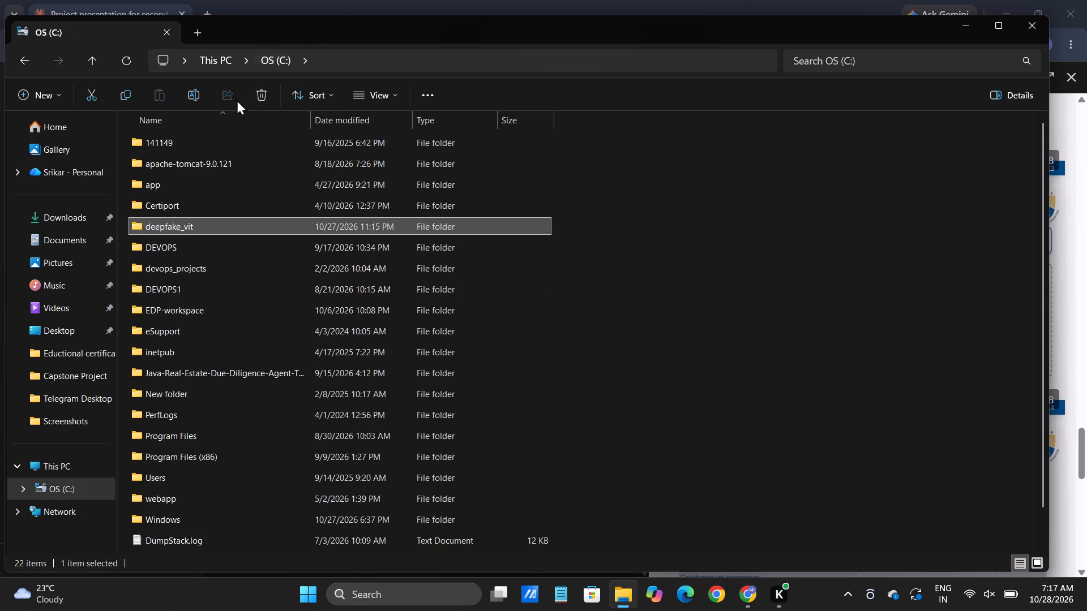
pyautogui.rightClick(157, 227)
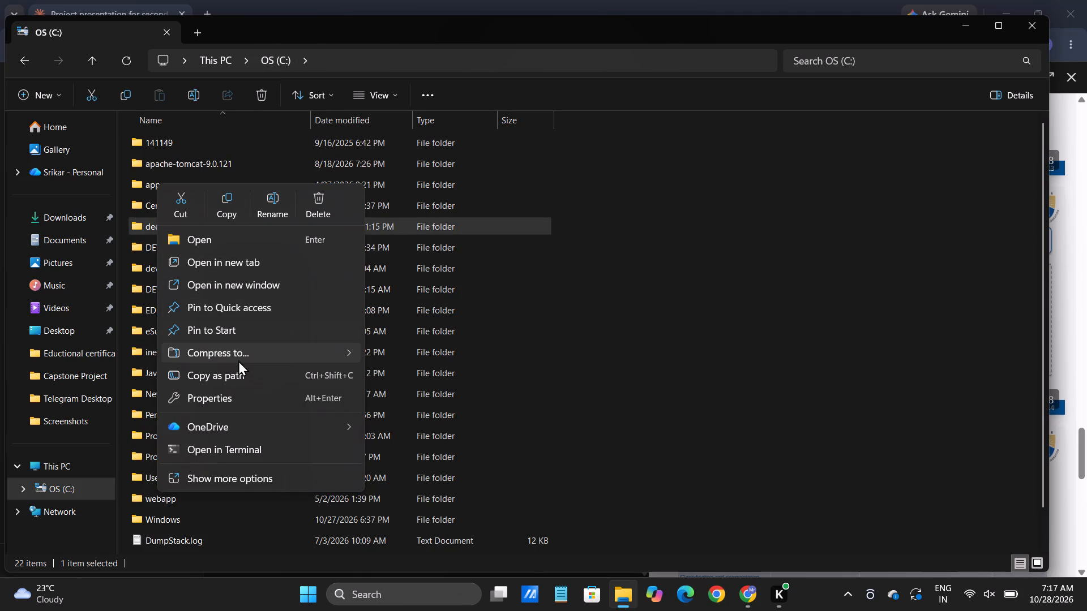
pyautogui.click(380, 360)
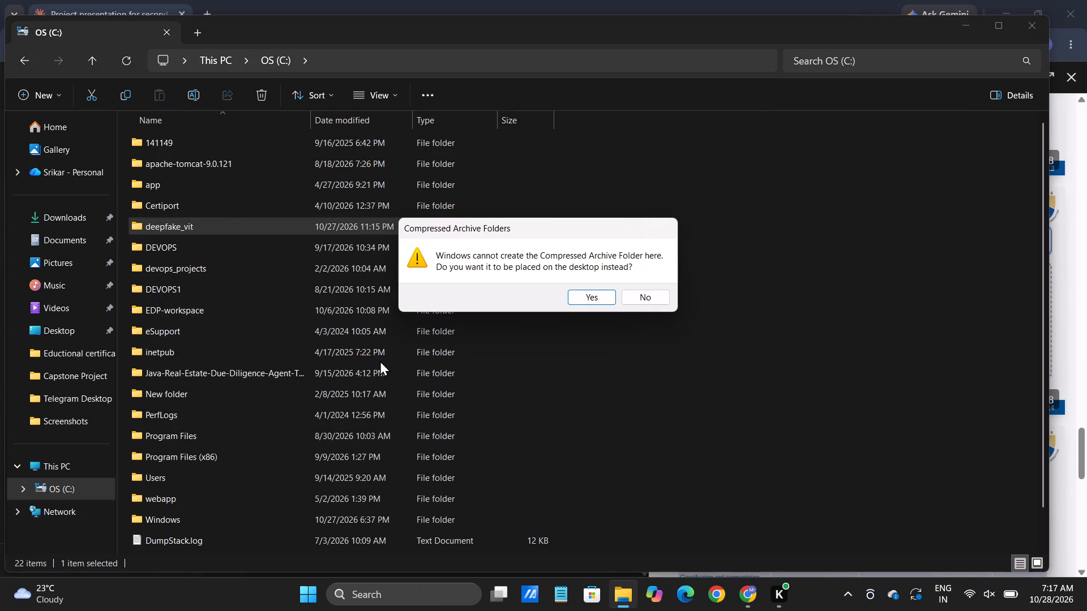
pyautogui.click(598, 295)
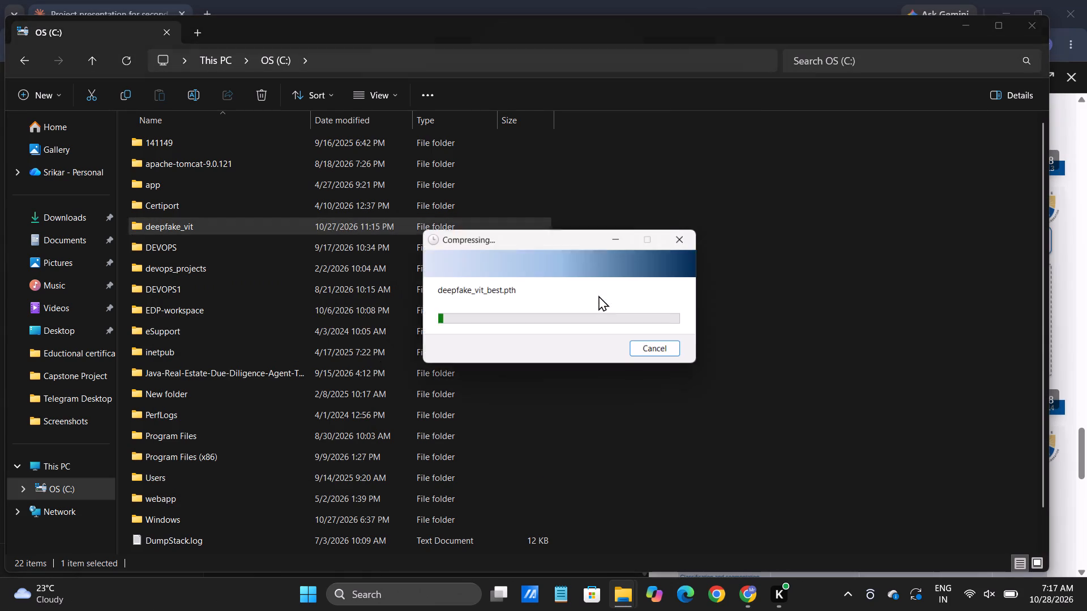
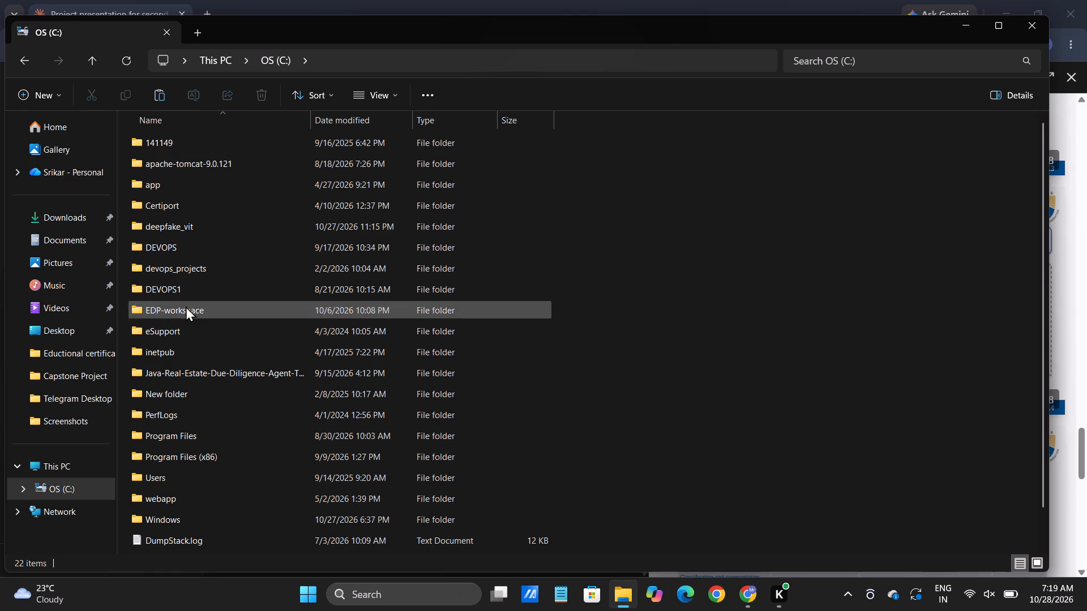
pyautogui.doubleClick(189, 226)
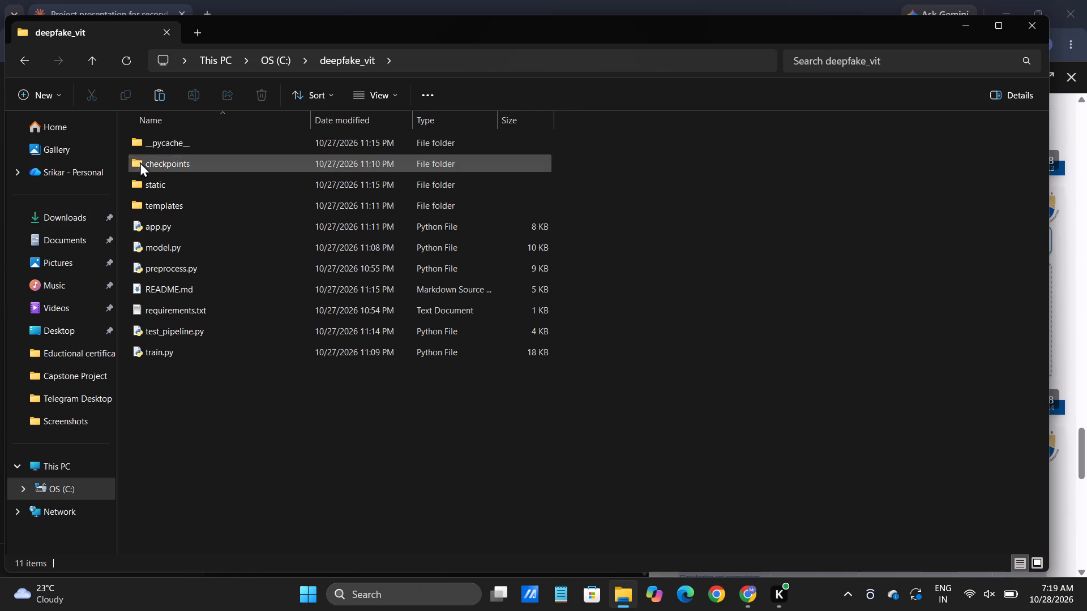
pyautogui.doubleClick(154, 201)
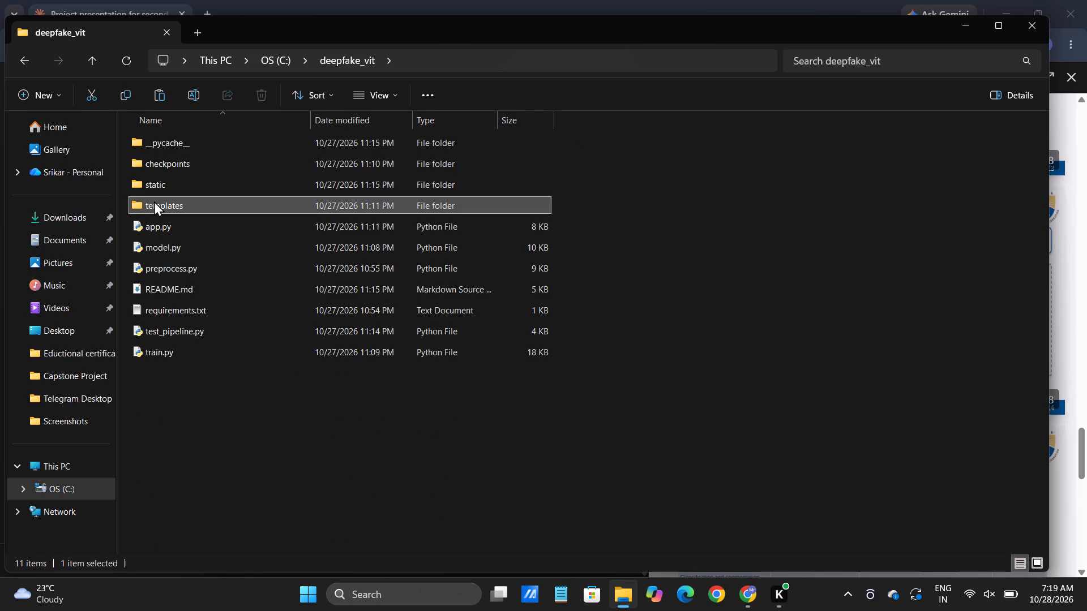
pyautogui.click(16, 66)
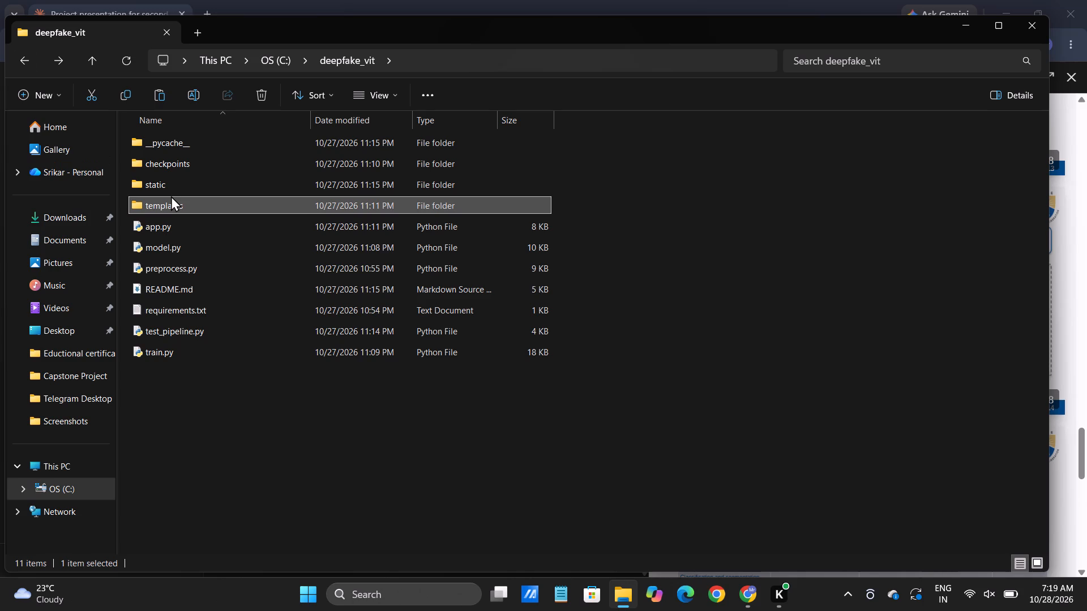
pyautogui.doubleClick(176, 184)
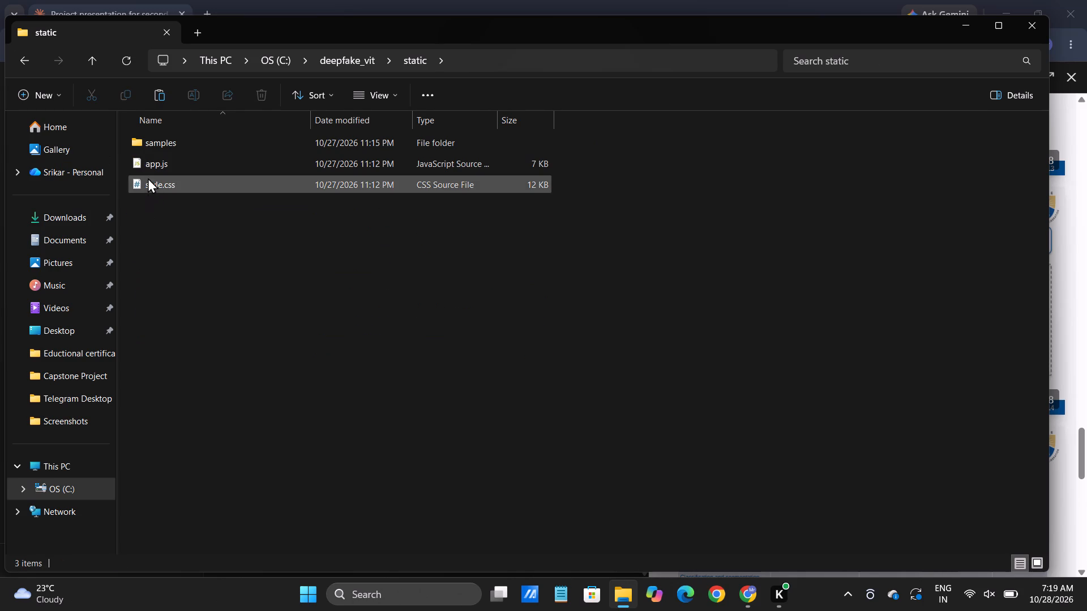
pyautogui.click(147, 145)
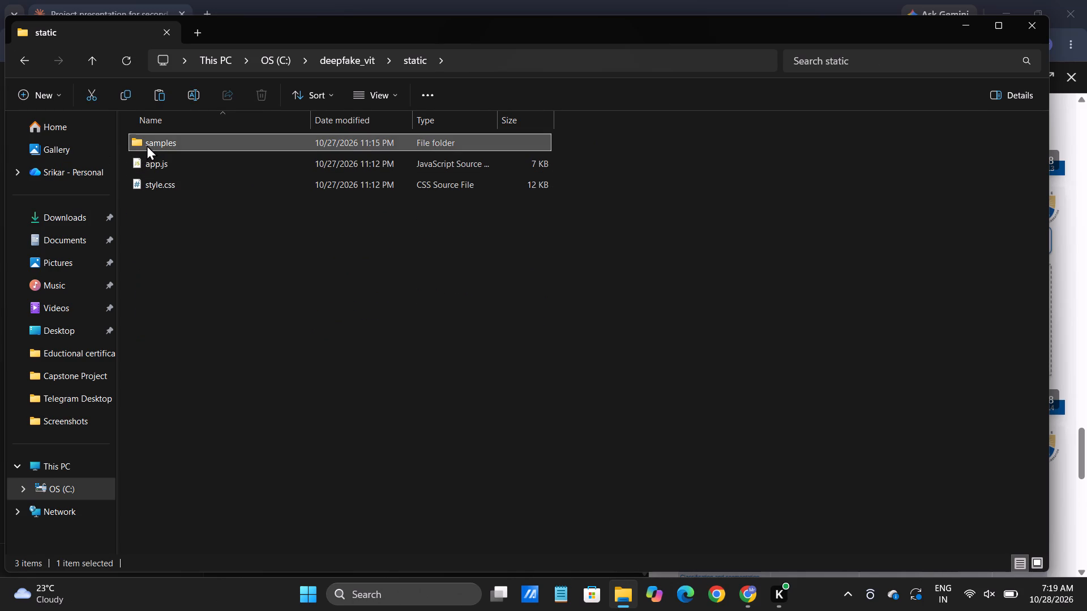
pyautogui.doubleClick(147, 145)
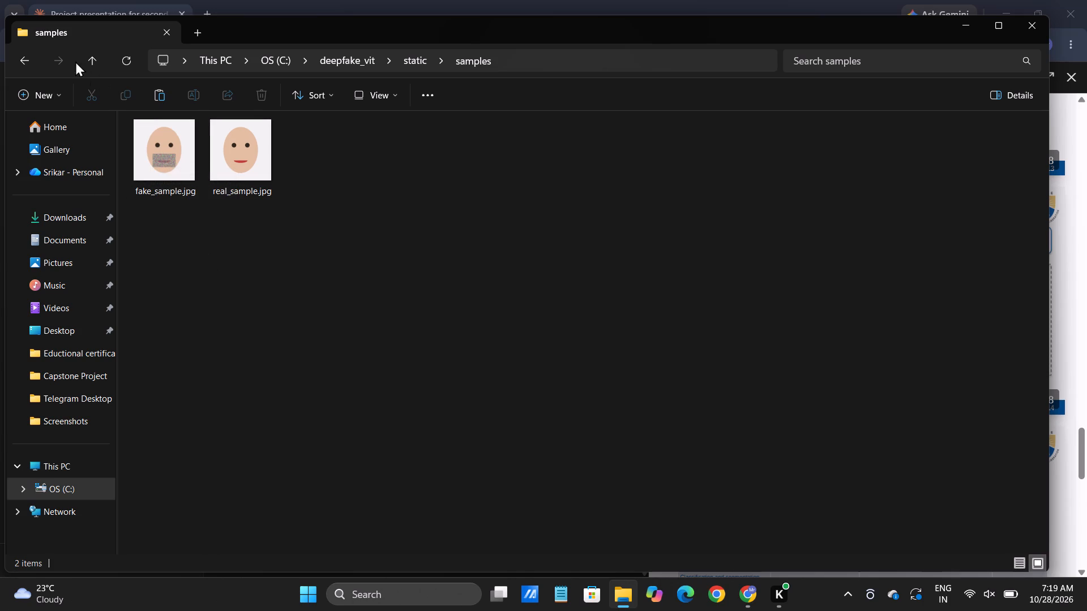
pyautogui.click(29, 56)
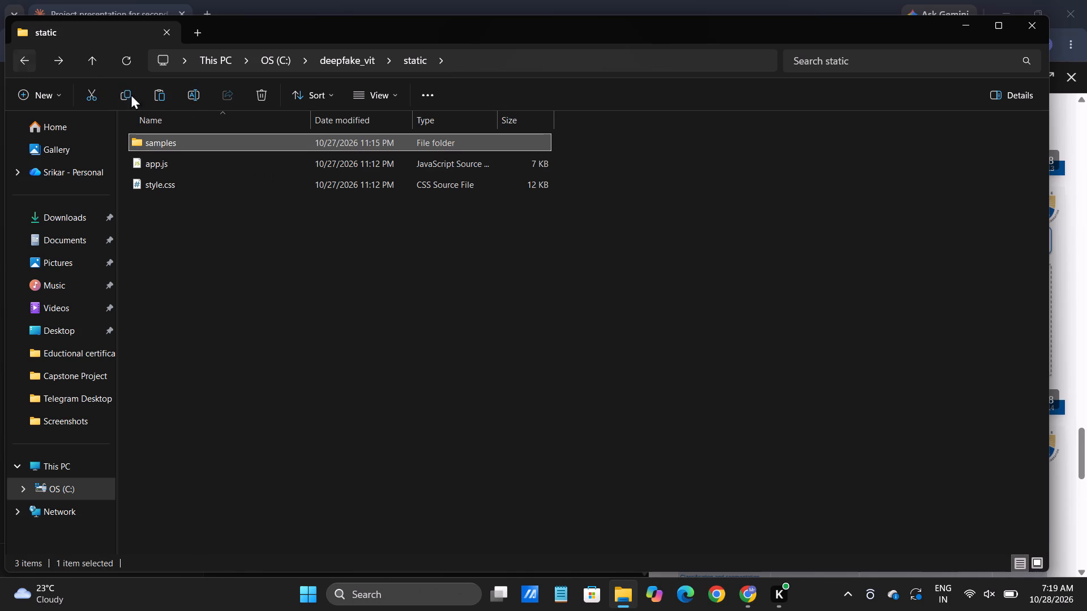
pyautogui.click(22, 54)
pyautogui.doubleClick(153, 166)
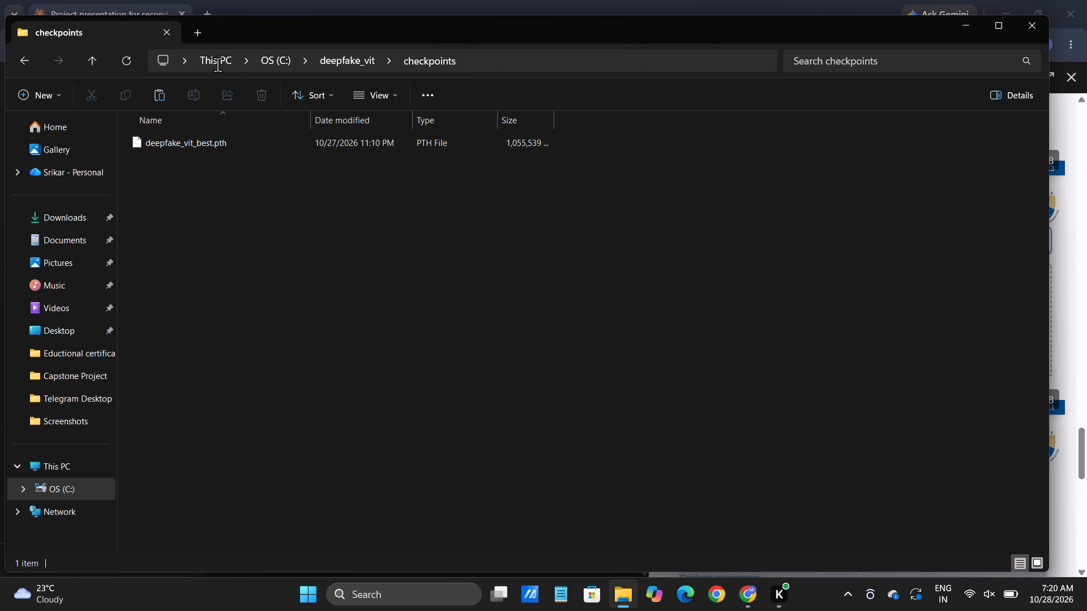
pyautogui.click(336, 57)
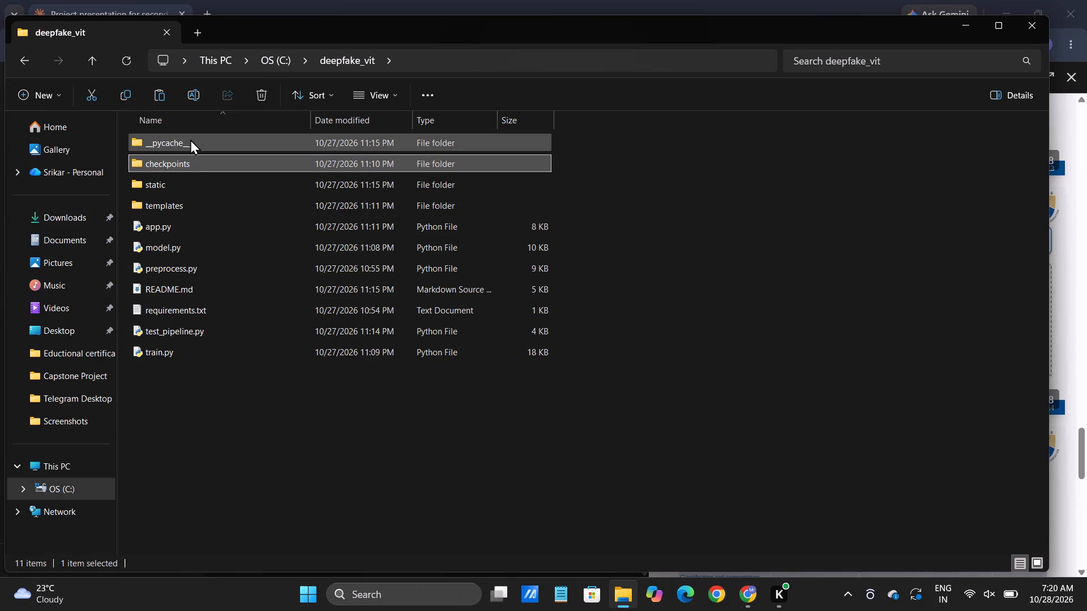
pyautogui.doubleClick(190, 139)
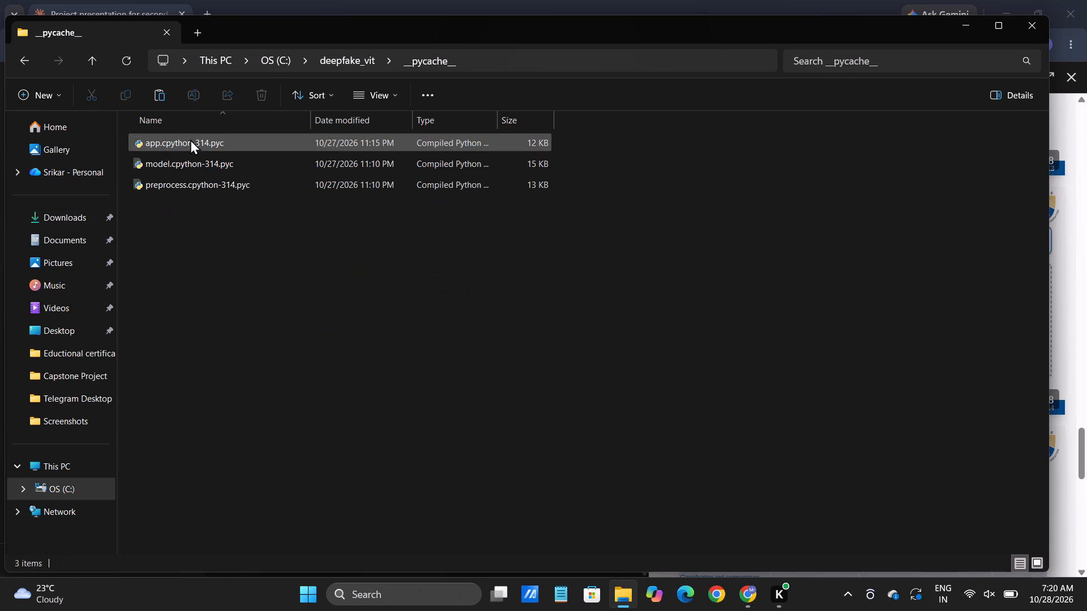
pyautogui.click(426, 57)
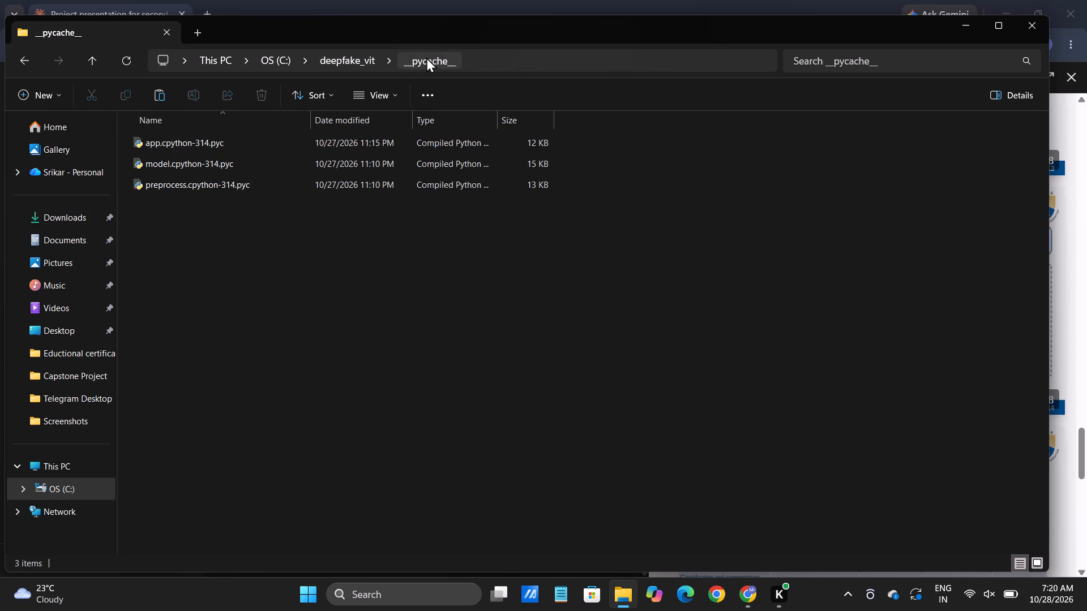
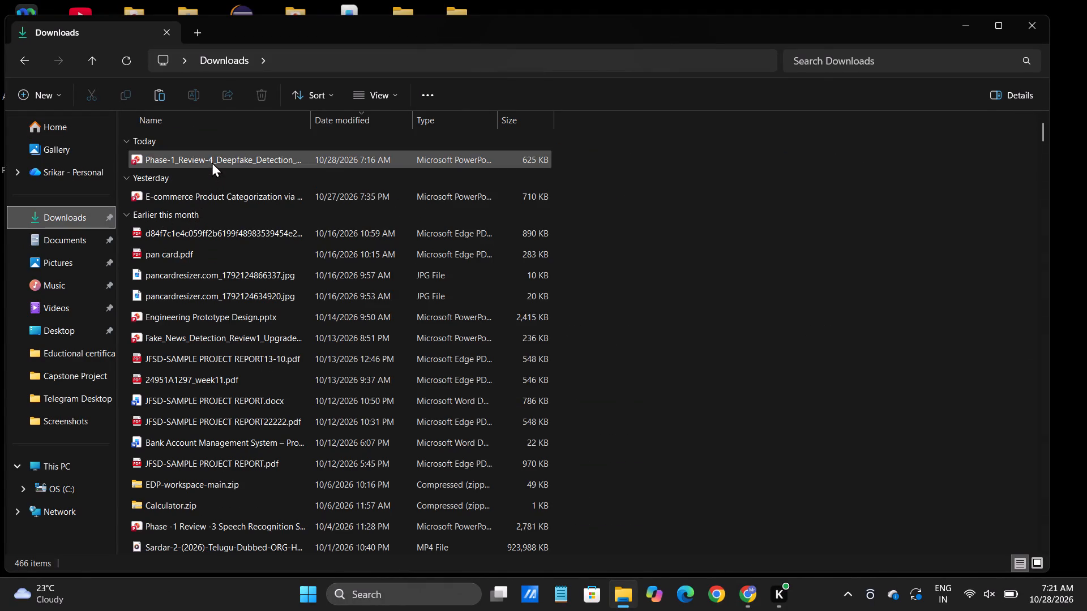
pyautogui.doubleClick(212, 162)
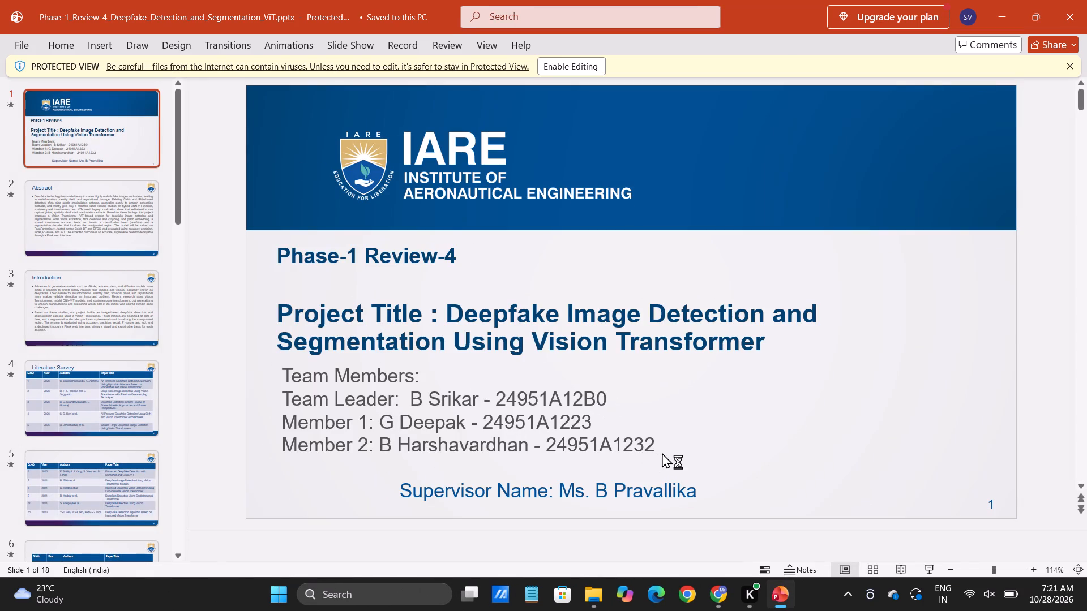
pyautogui.click(85, 200)
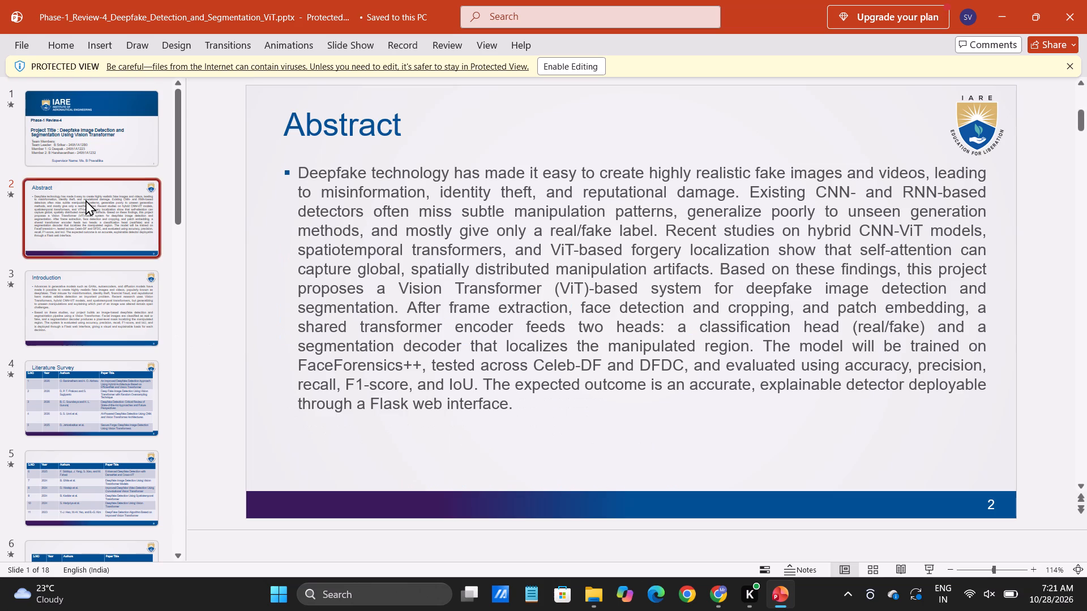
pyautogui.click(77, 296)
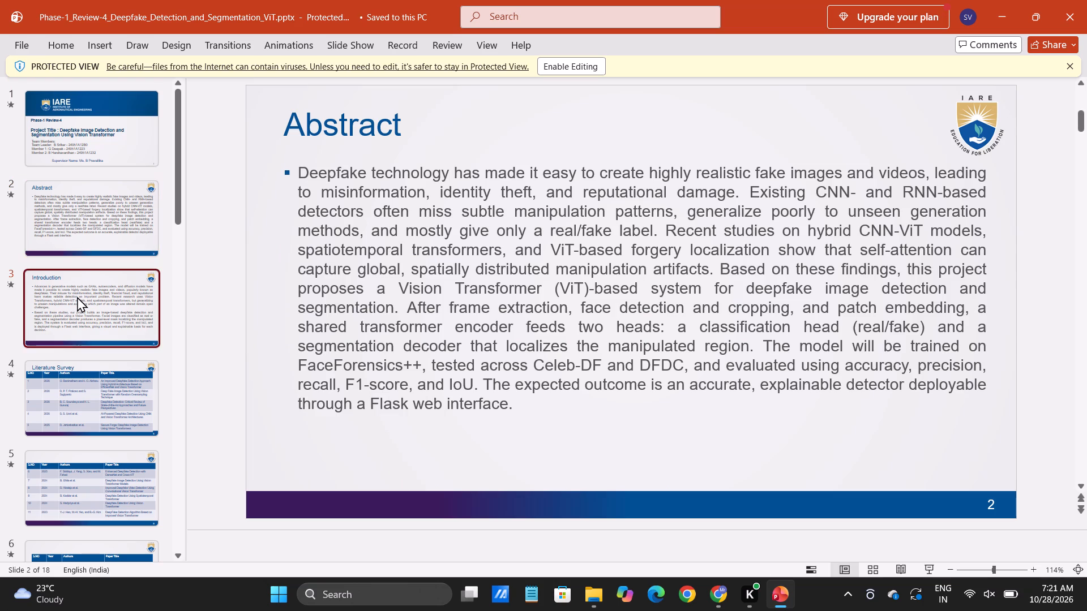
pyautogui.click(91, 217)
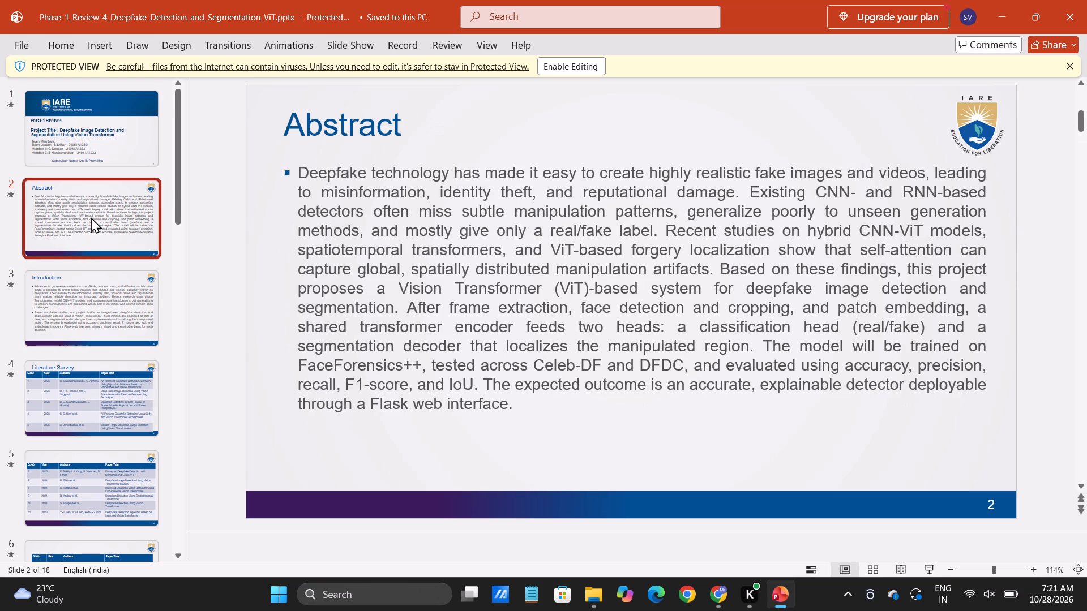
pyautogui.click(721, 267)
pyautogui.click(548, 63)
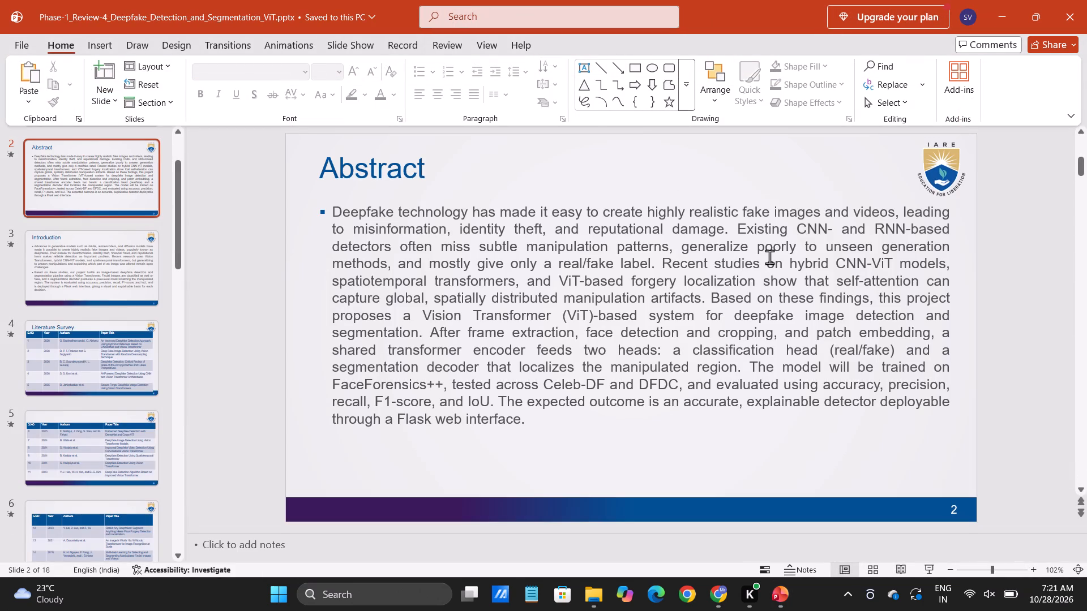
# Change the font colour of the whole Abstract body text on slide 2 to black.
pyautogui.click(642, 287)
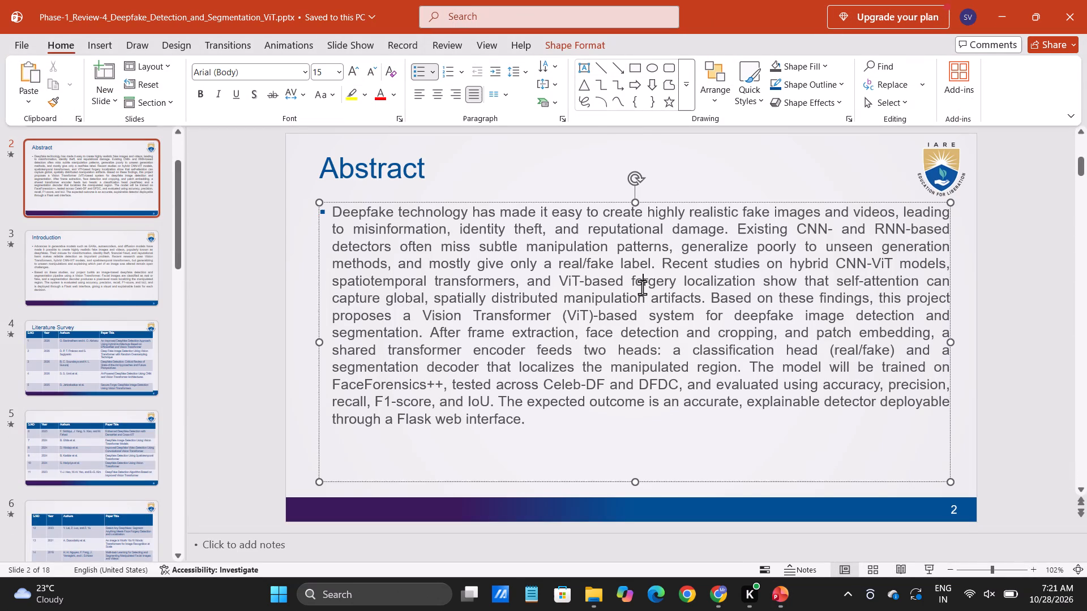
pyautogui.hotkey('ctrl', 'a')
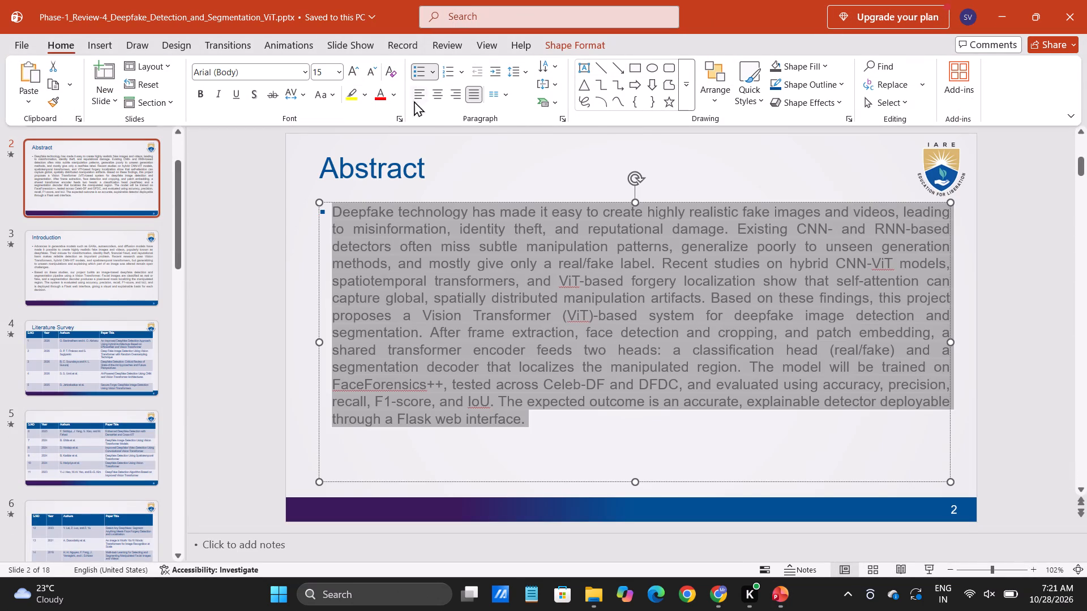
pyautogui.click(391, 95)
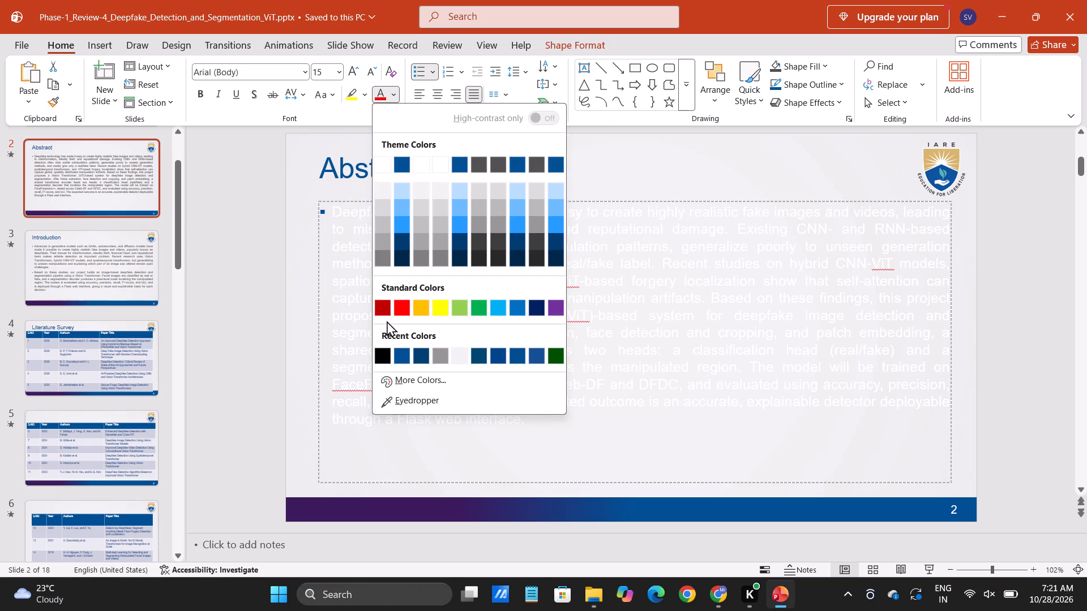
pyautogui.click(386, 354)
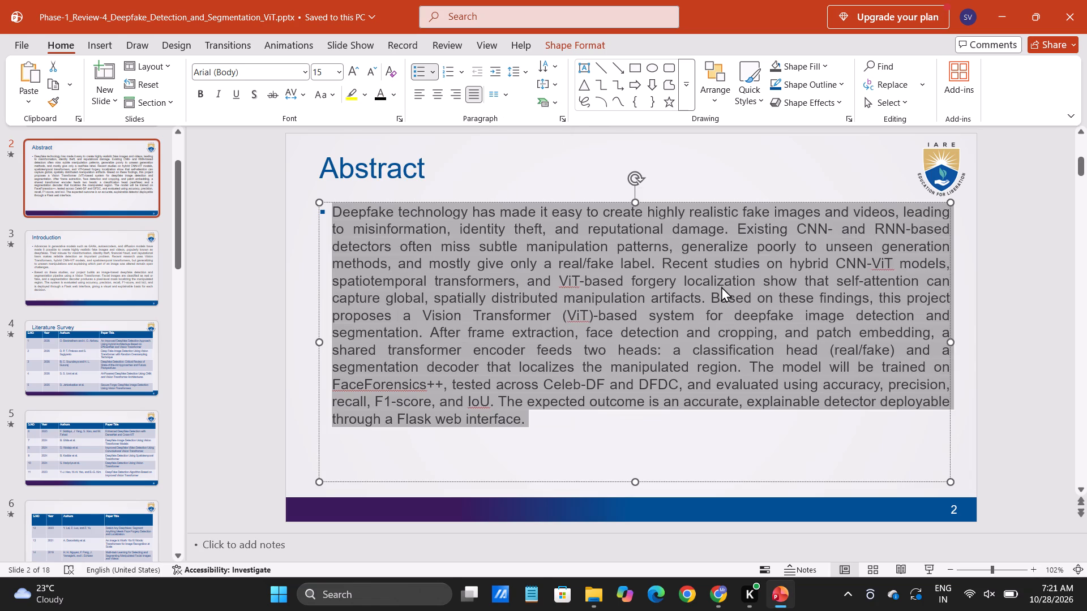
pyautogui.click(725, 283)
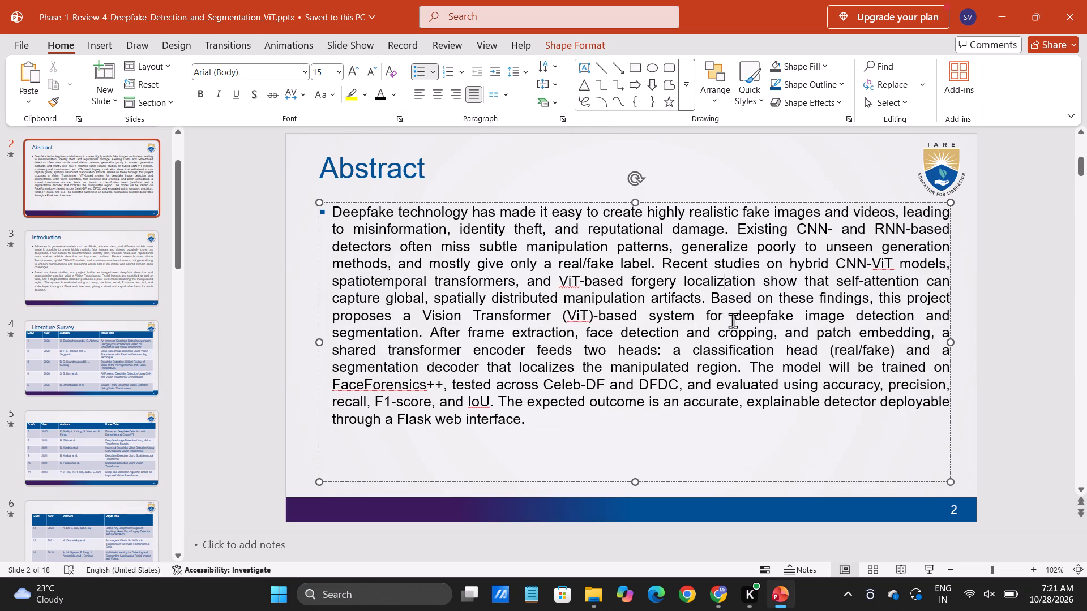
# Split the Abstract text into two bullet paragraphs, starting the second at "Based on these findings".
pyautogui.click(711, 300)
pyautogui.press('Return')
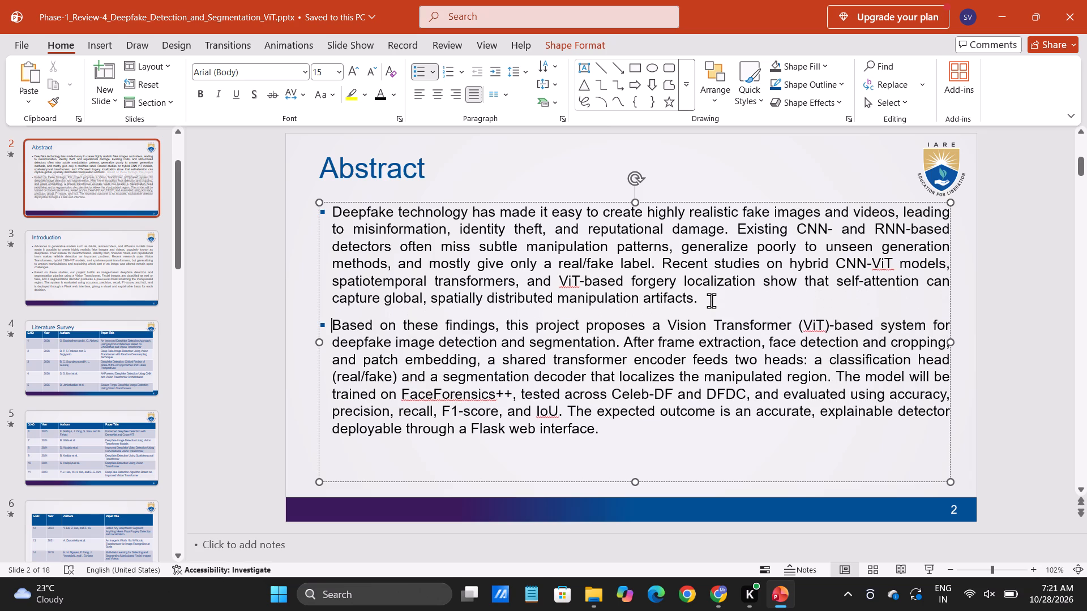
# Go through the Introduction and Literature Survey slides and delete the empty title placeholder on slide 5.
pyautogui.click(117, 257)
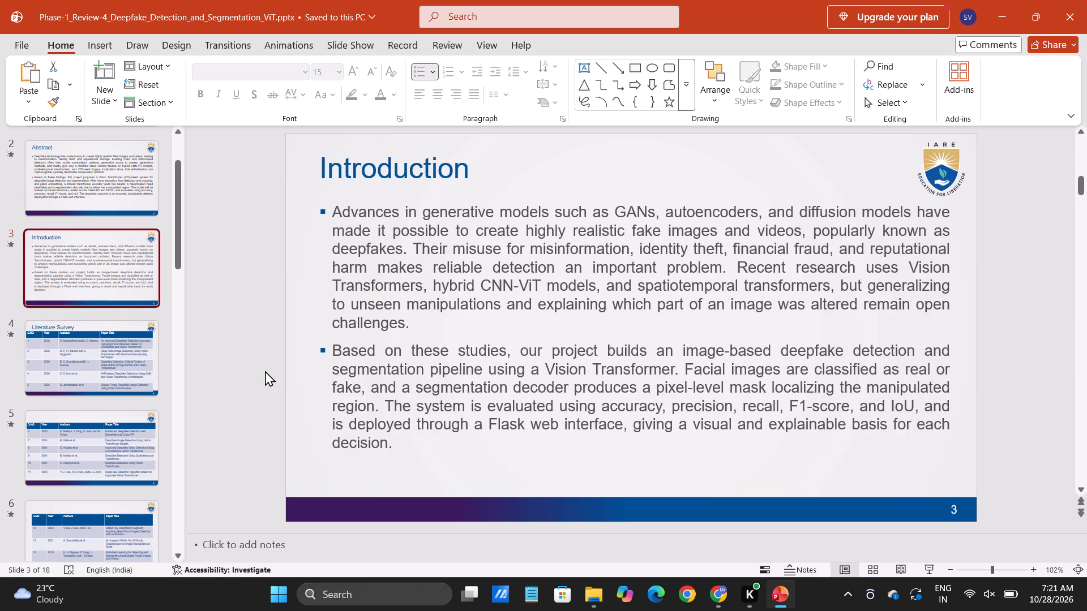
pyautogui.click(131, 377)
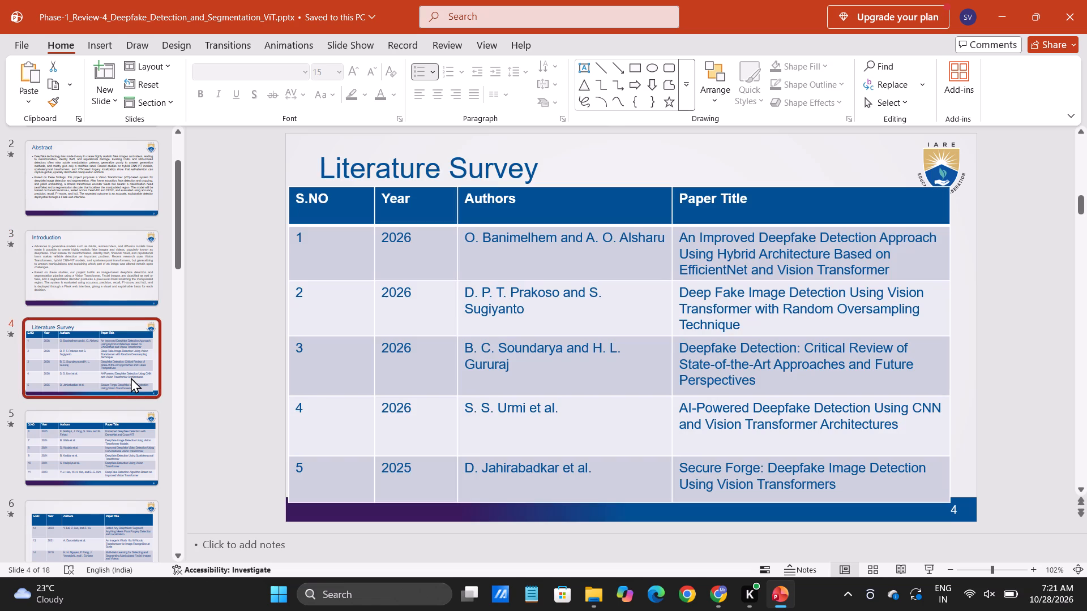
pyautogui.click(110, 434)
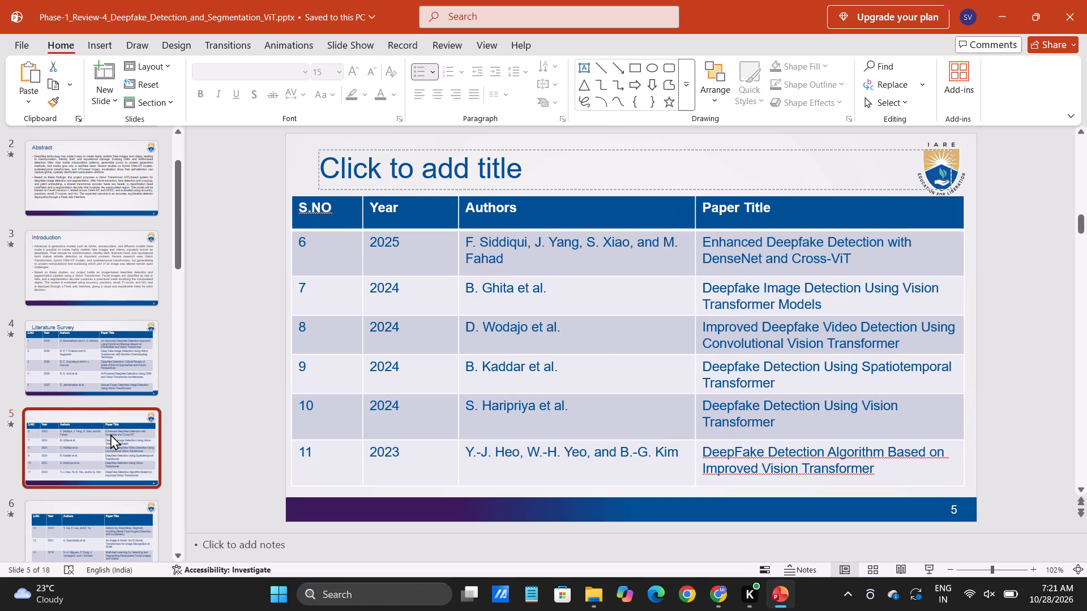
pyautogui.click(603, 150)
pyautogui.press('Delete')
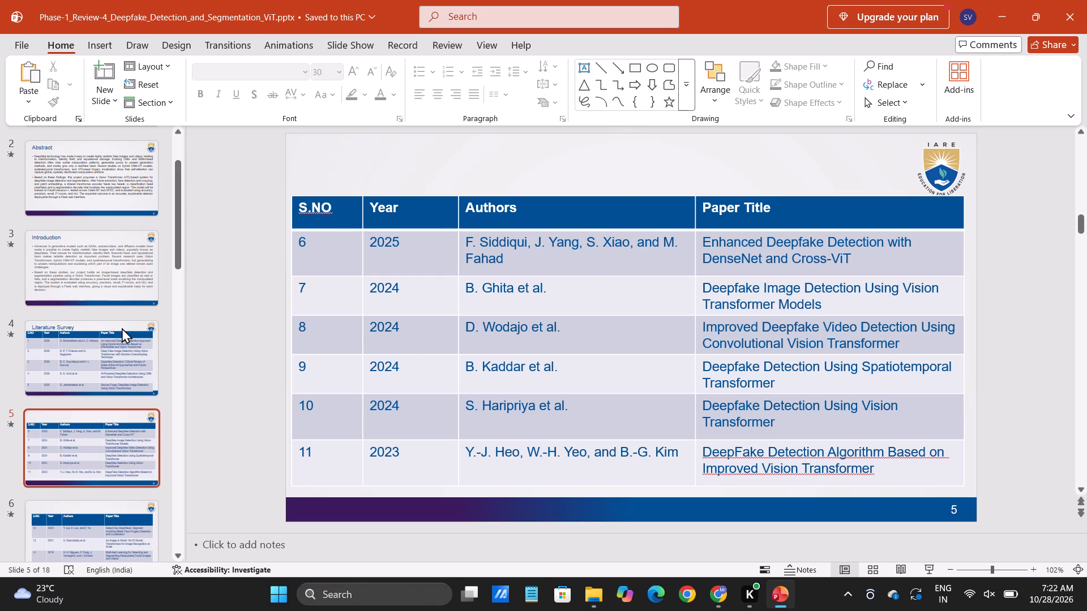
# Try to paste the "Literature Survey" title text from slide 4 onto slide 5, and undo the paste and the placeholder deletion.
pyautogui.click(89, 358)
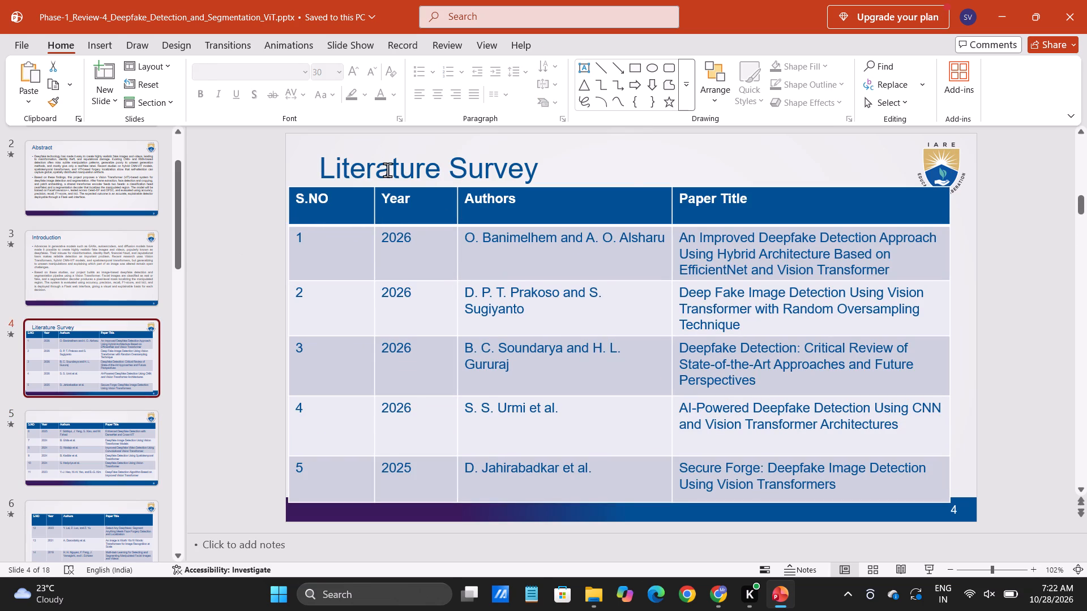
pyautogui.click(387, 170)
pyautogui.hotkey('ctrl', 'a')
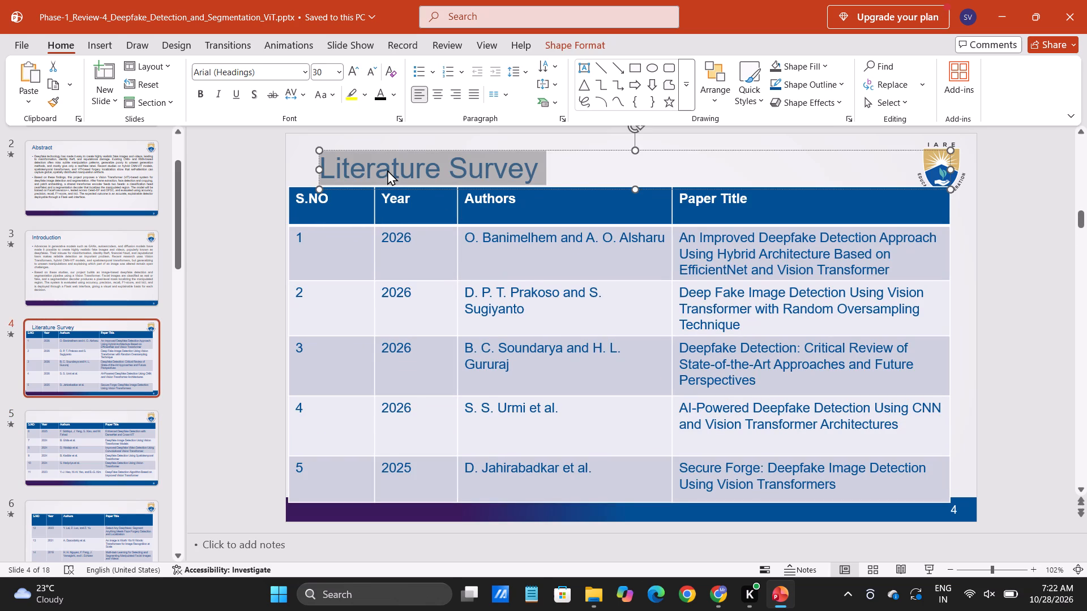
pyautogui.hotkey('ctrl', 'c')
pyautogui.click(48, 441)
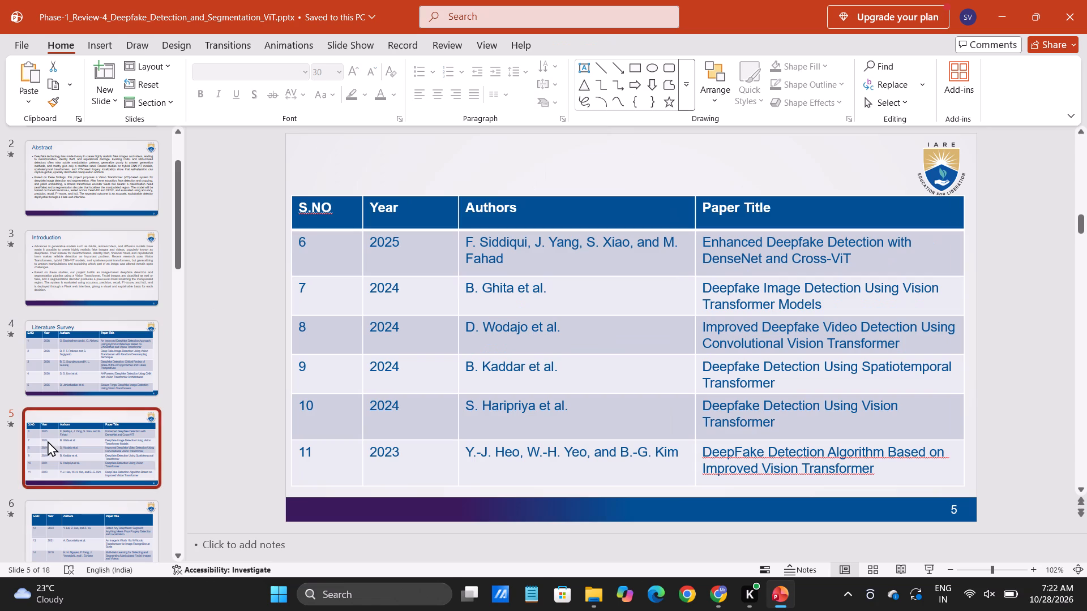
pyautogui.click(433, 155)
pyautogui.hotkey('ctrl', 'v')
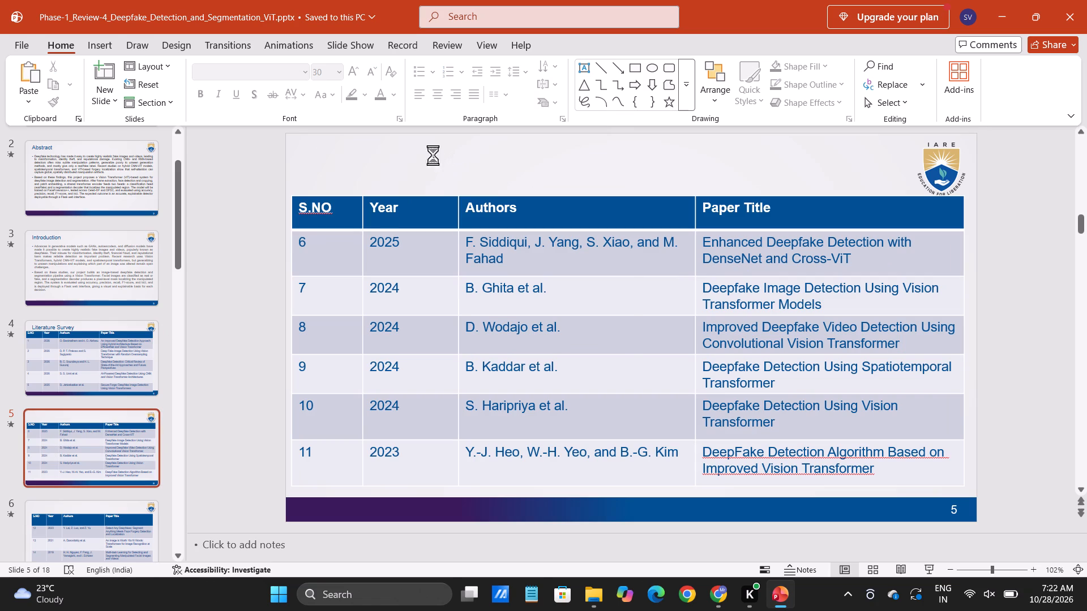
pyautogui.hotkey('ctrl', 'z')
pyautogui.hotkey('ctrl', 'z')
# Copy the "Literature Survey" title text from slide 4 into the empty title placeholder on slide 5.
pyautogui.click(124, 344)
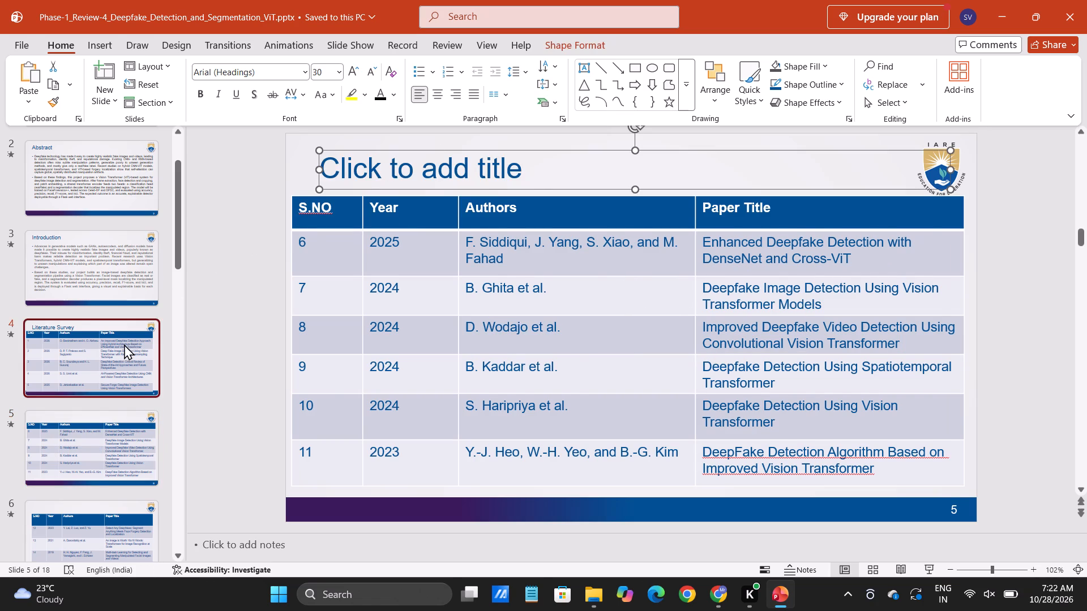
pyautogui.click(412, 174)
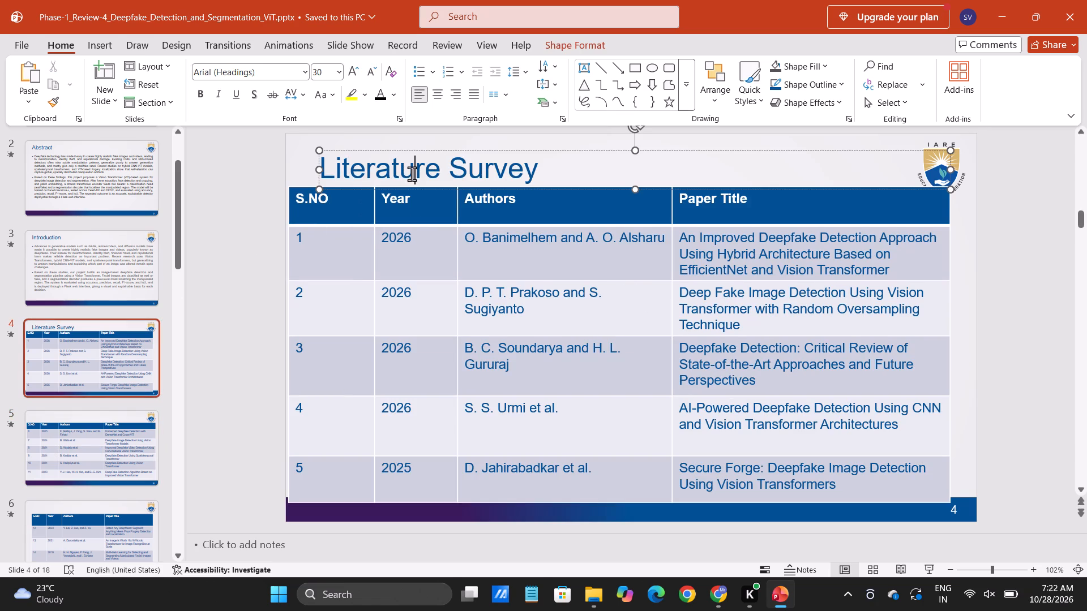
pyautogui.hotkey('ctrl', 'a')
pyautogui.hotkey('ctrl', 'c')
pyautogui.hotkey('alt', 'Tab')
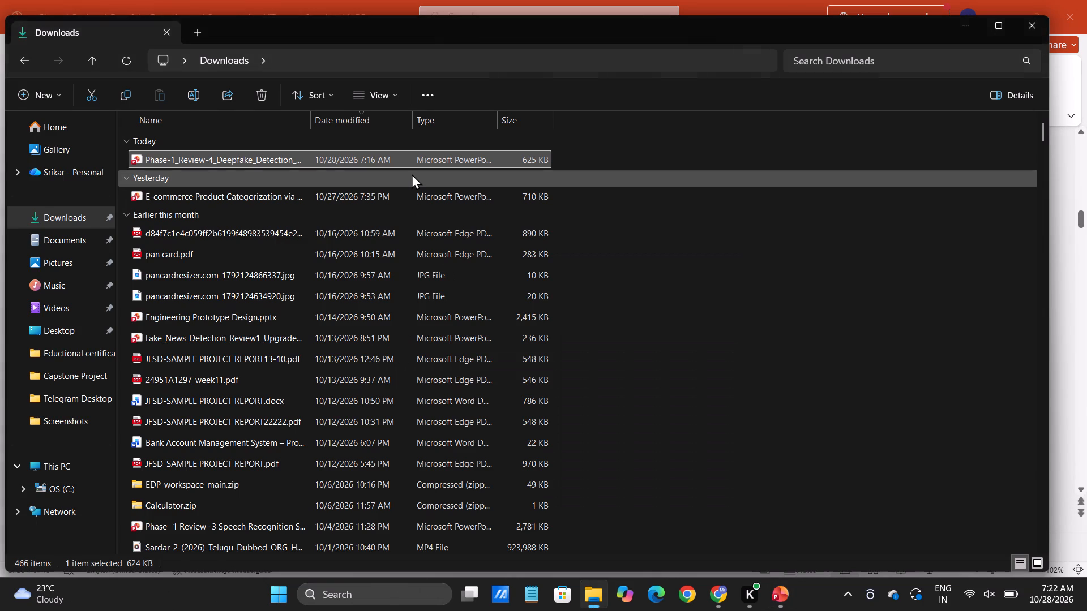
pyautogui.hotkey('alt', 'Tab')
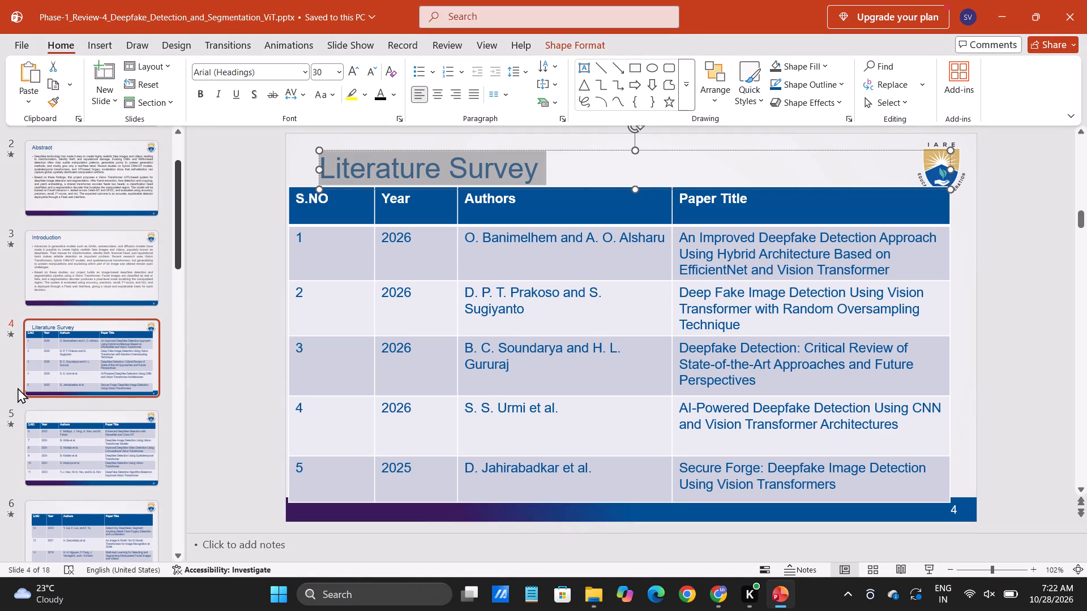
pyautogui.click(55, 430)
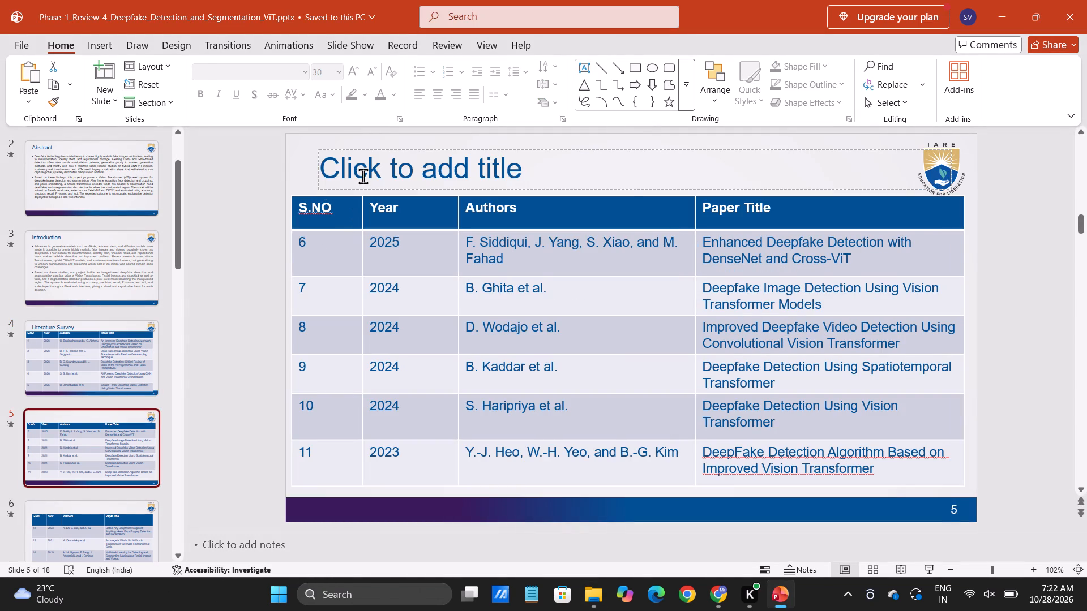
pyautogui.click(363, 176)
pyautogui.hotkey('ctrl', 'v')
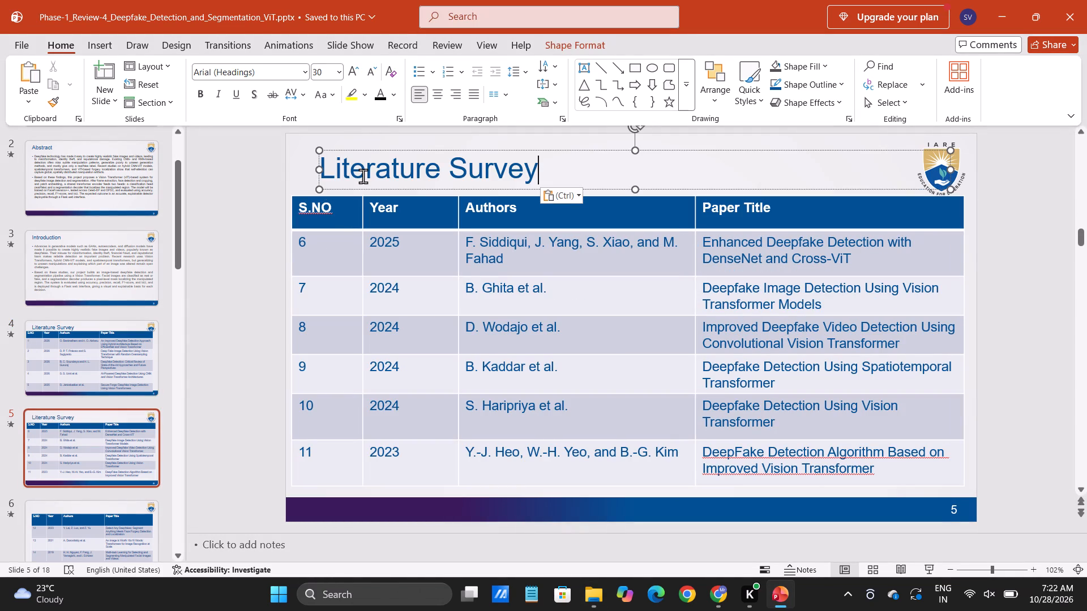
# Move the title box on slide 5 leftward so its text roughly lines up with the table's left edge.
pyautogui.click(551, 153)
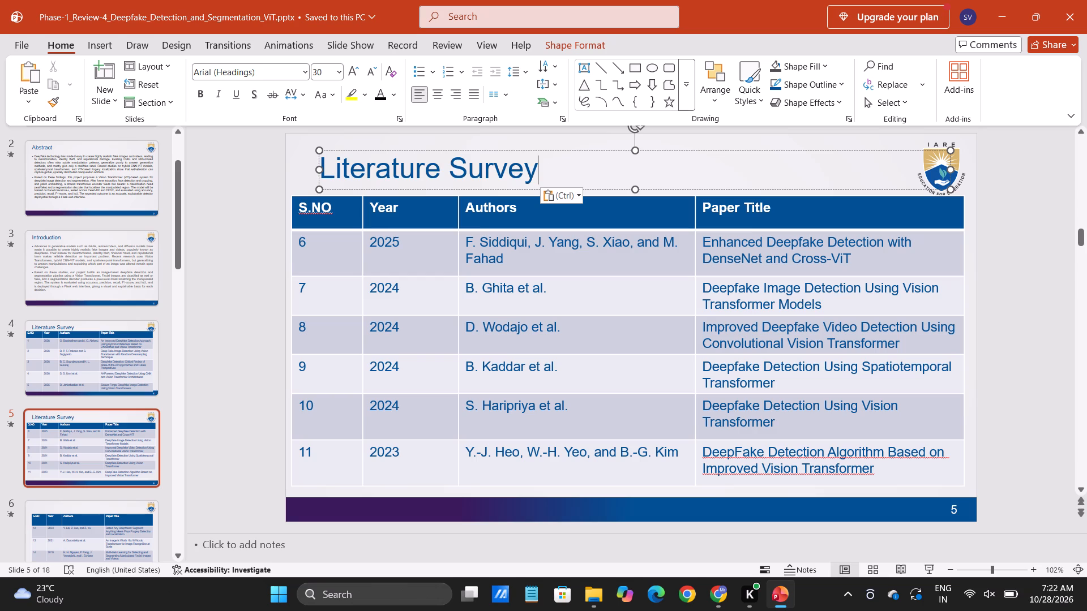
pyautogui.moveTo(551, 148); pyautogui.dragTo(524, 150)
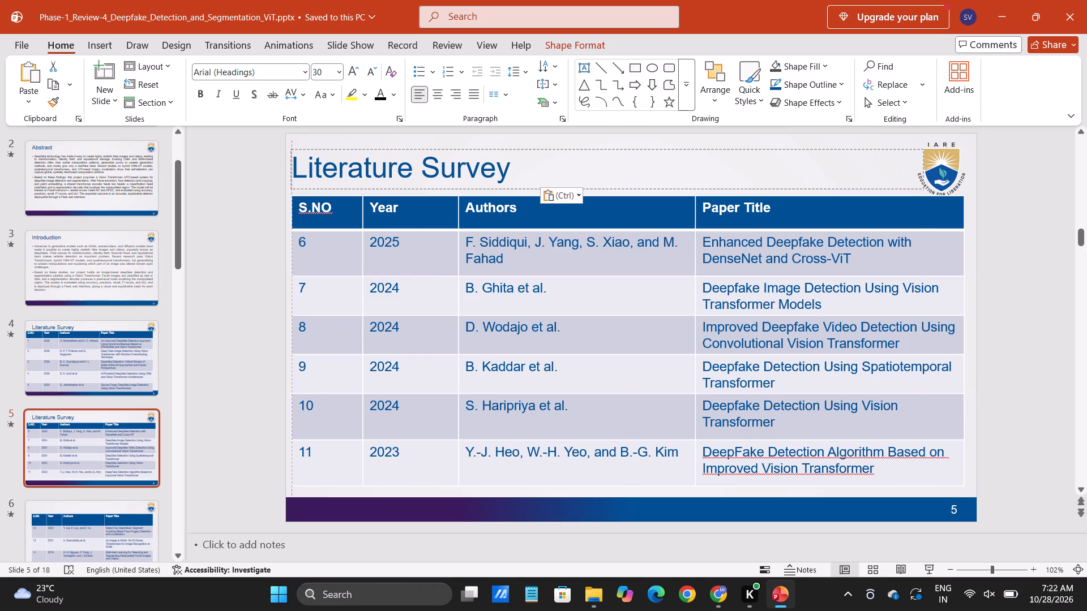
pyautogui.moveTo(524, 150); pyautogui.dragTo(525, 150)
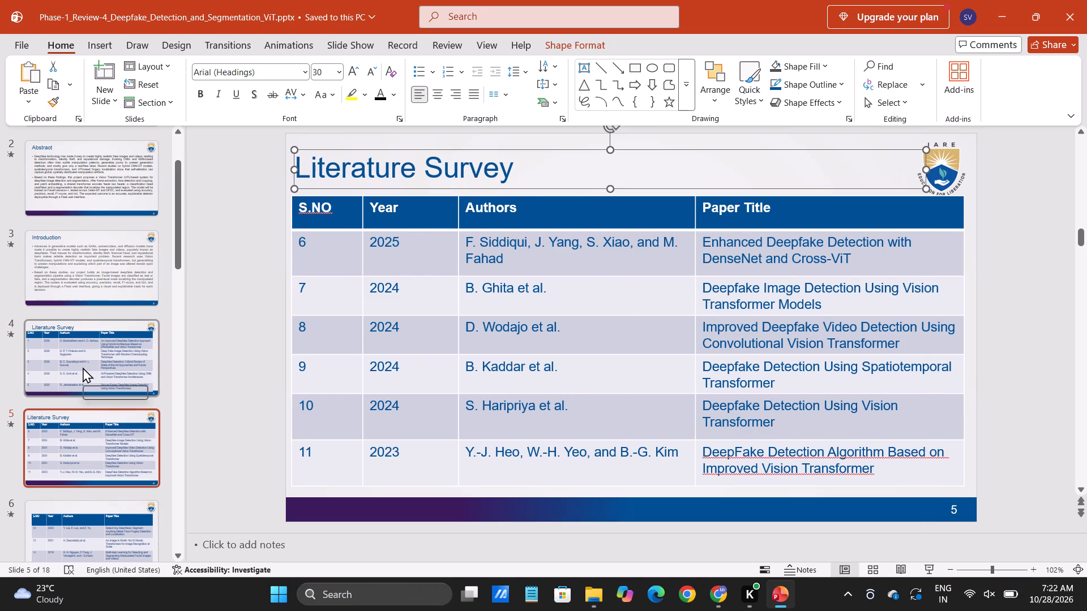
# Move the "Literature Survey" title box on slide 4 leftward, close to the left edge of its table.
pyautogui.click(83, 367)
pyautogui.click(503, 161)
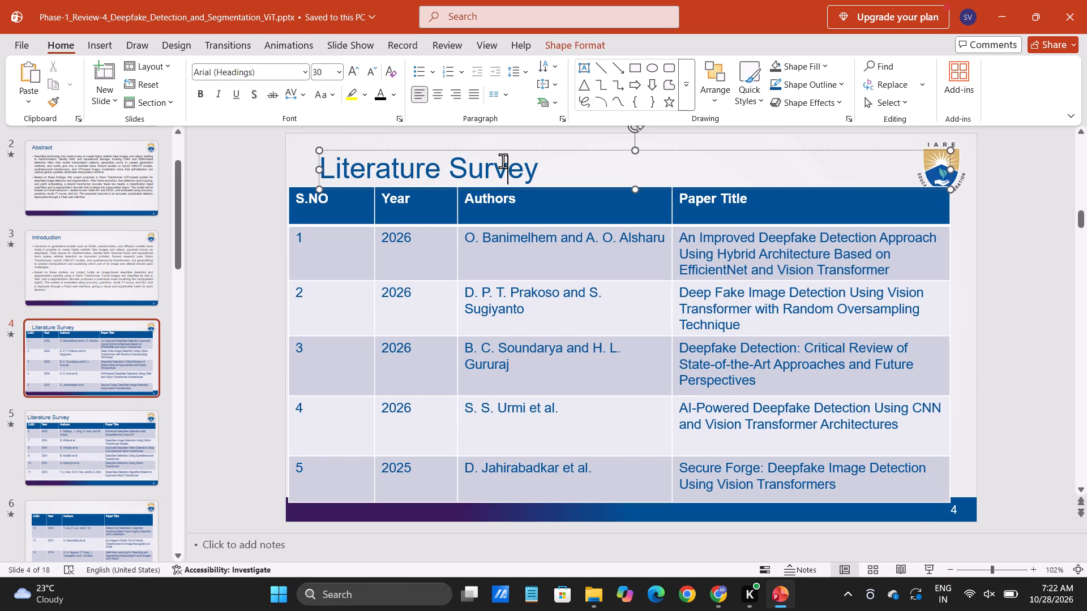
pyautogui.moveTo(510, 150); pyautogui.dragTo(487, 152)
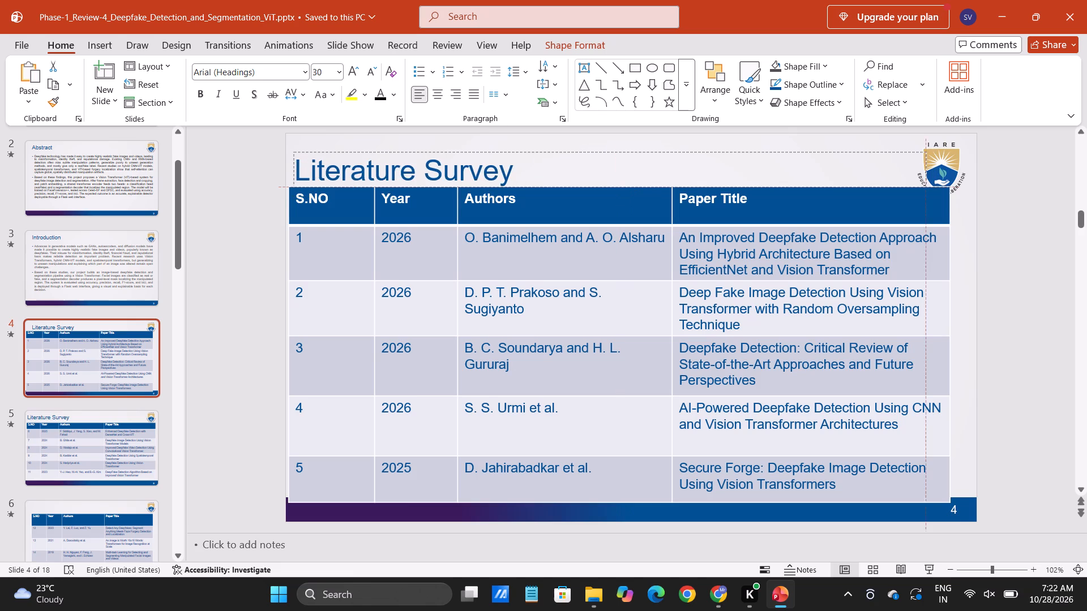
pyautogui.moveTo(487, 152); pyautogui.dragTo(485, 151)
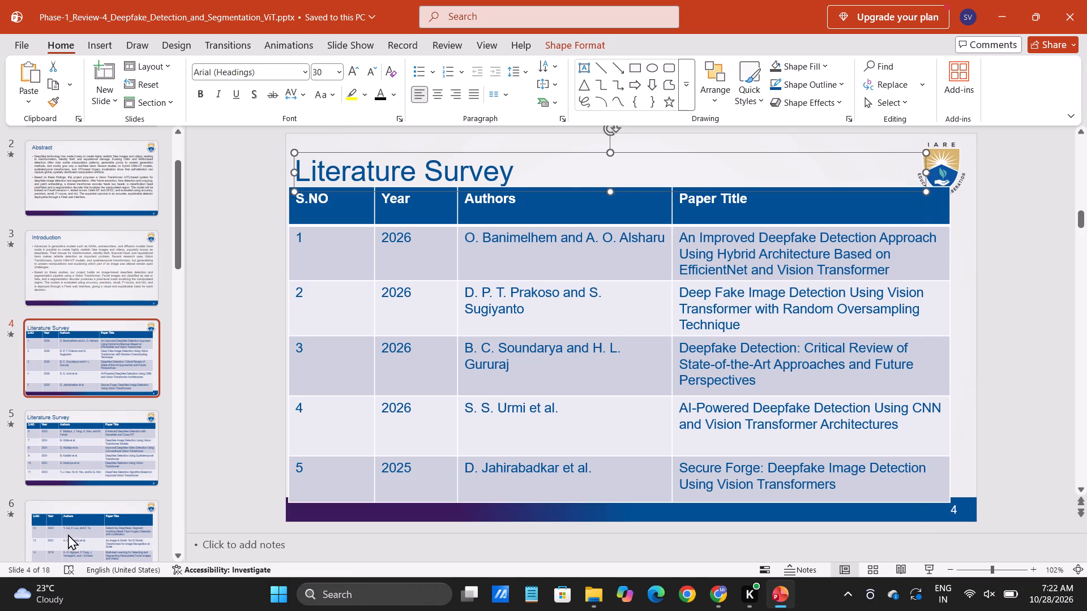
# Paste the copied "Literature Survey" title into the empty title placeholder on slide 6.
pyautogui.click(68, 532)
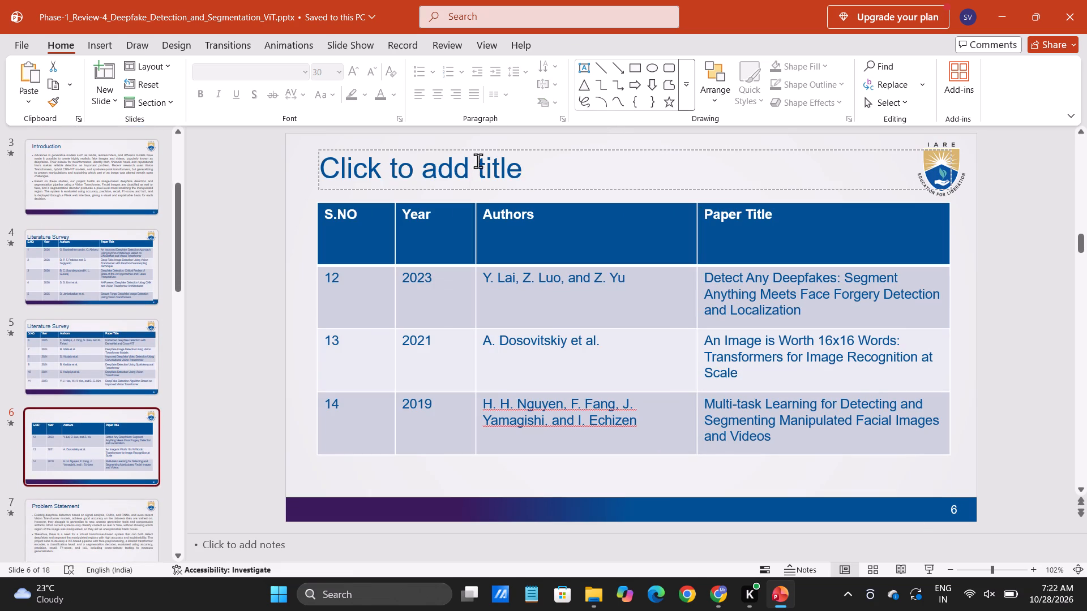
pyautogui.click(457, 167)
pyautogui.hotkey('ctrl', 'v')
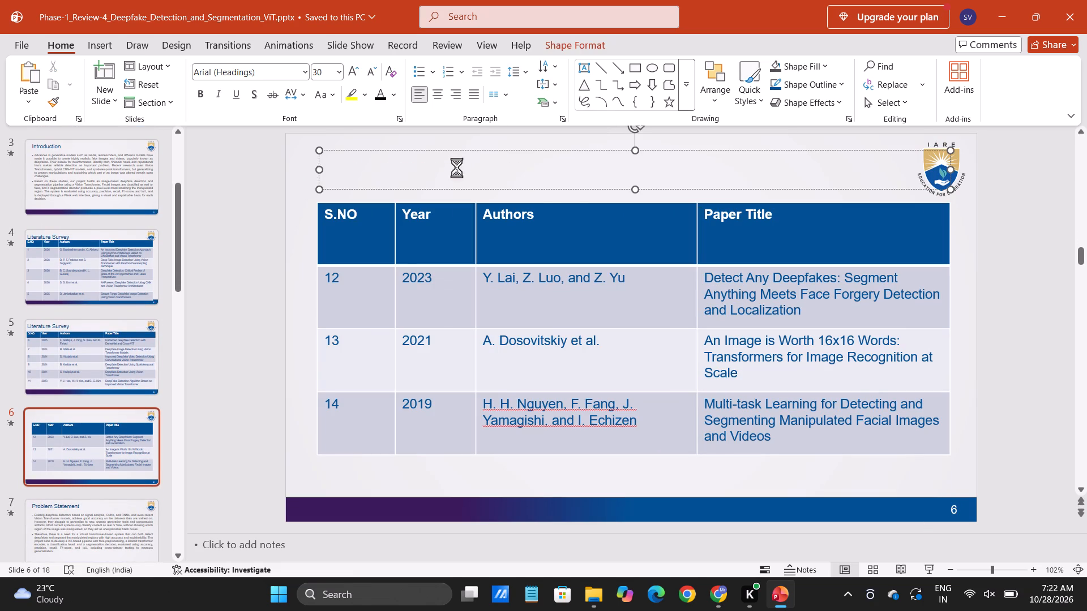
# Move the "Problem Statement" slide up so it directly follows the "Introduction" slide as slide 4.
pyautogui.click(108, 523)
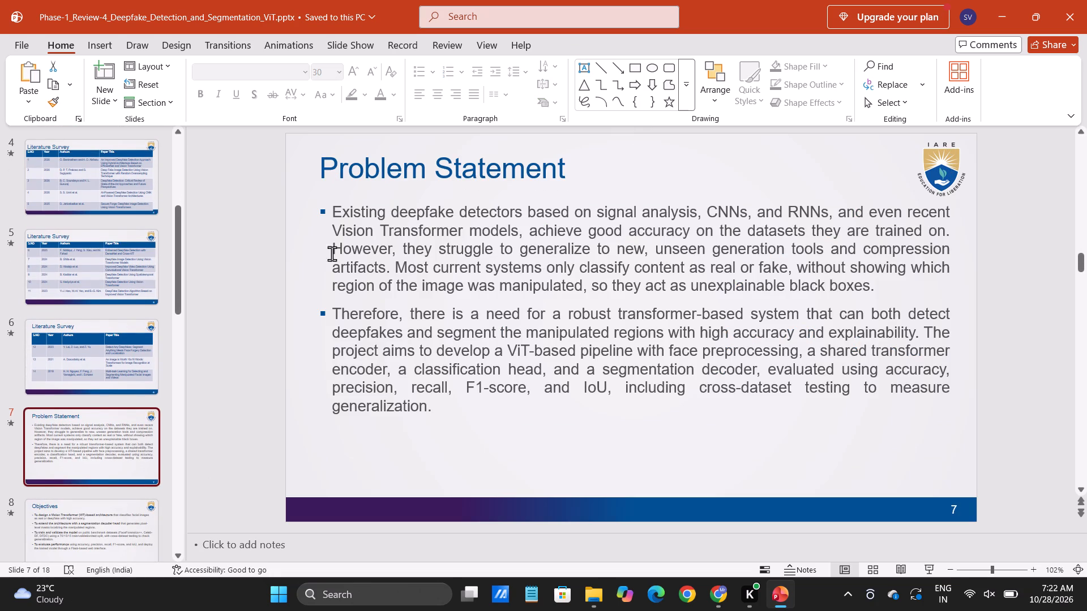
pyautogui.scroll(2, 115, 203)
pyautogui.scroll(-1, 115, 203)
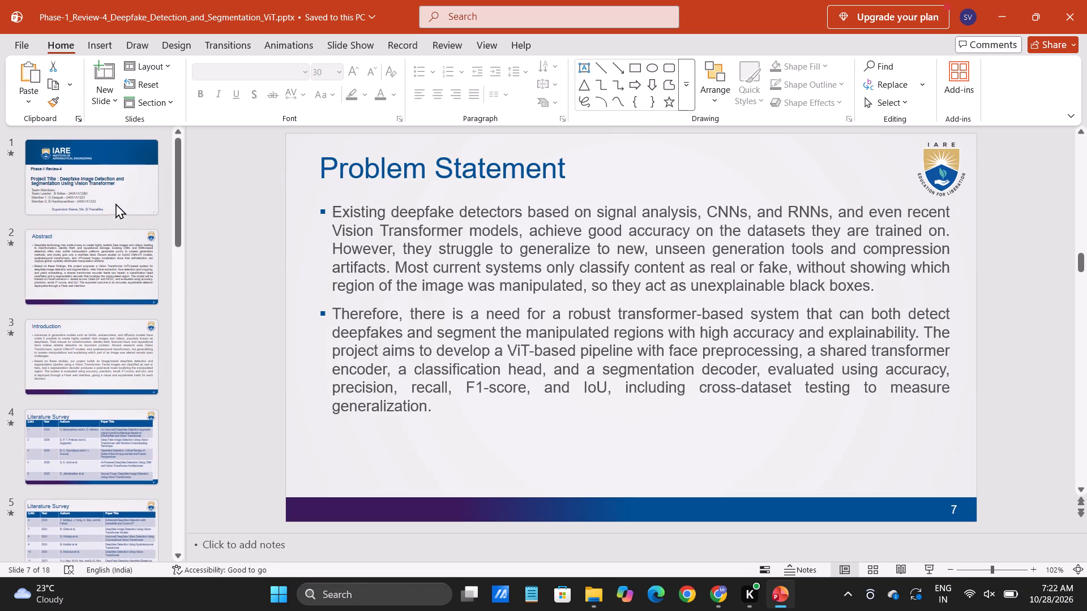
pyautogui.scroll(-1, 115, 203)
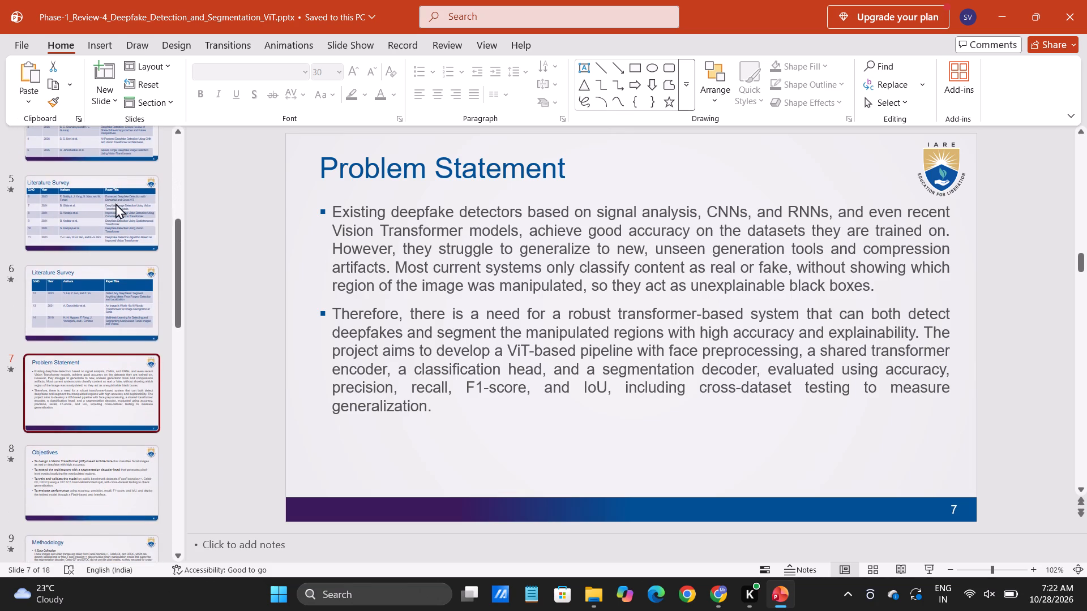
pyautogui.moveTo(99, 406); pyautogui.dragTo(130, 191)
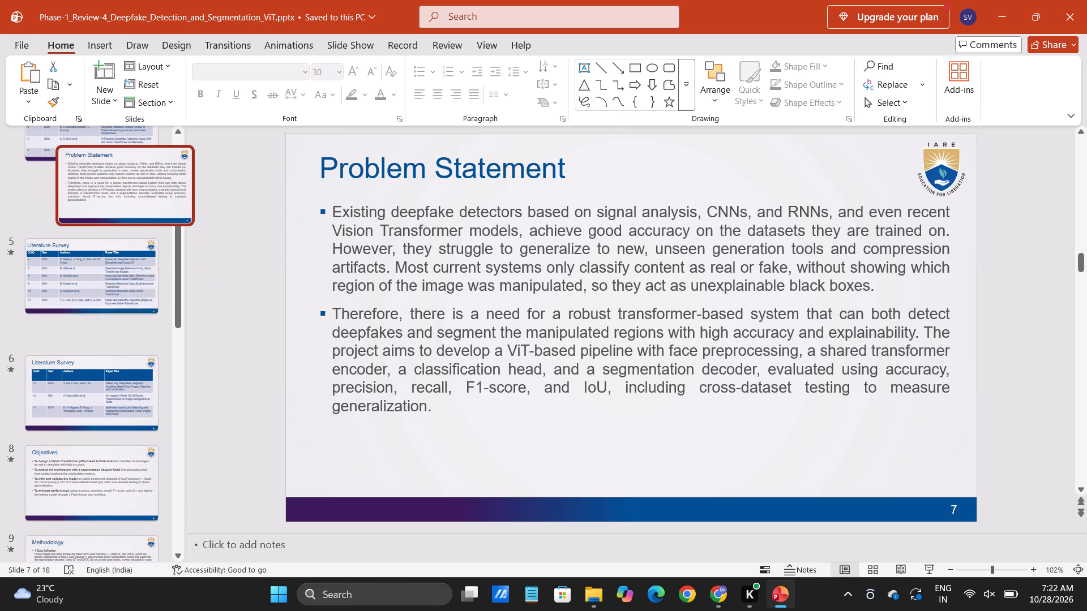
pyautogui.moveTo(130, 191); pyautogui.dragTo(105, 275)
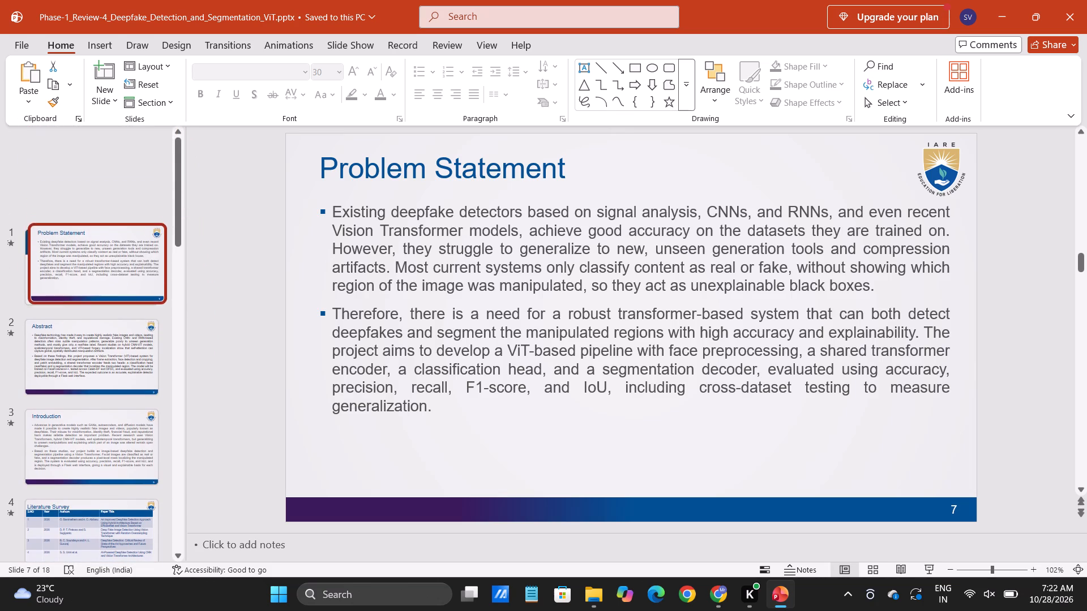
pyautogui.moveTo(105, 275); pyautogui.dragTo(95, 483)
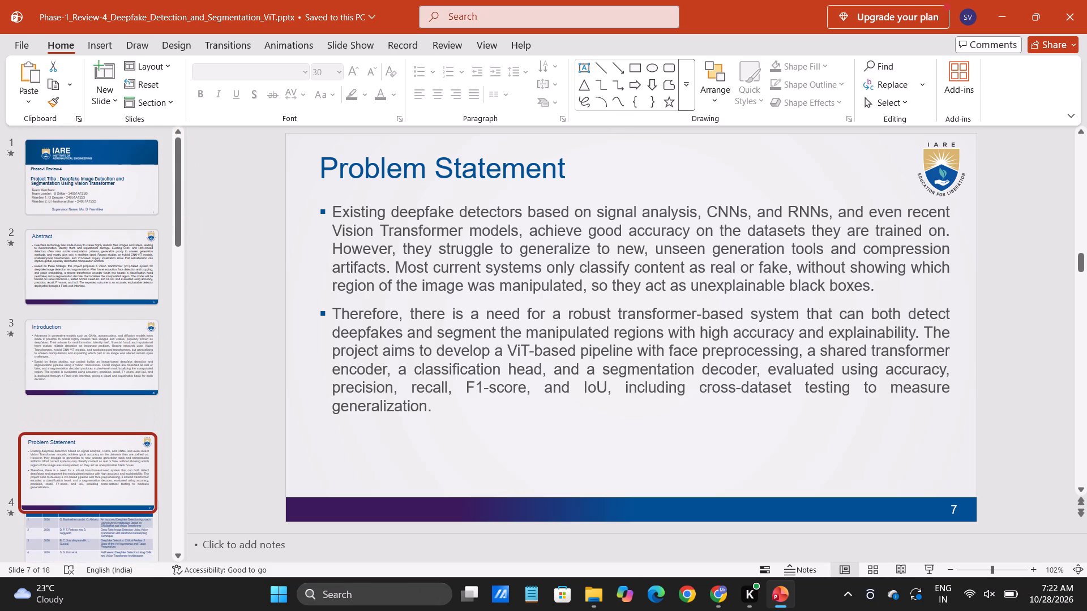
pyautogui.moveTo(95, 483); pyautogui.dragTo(93, 451)
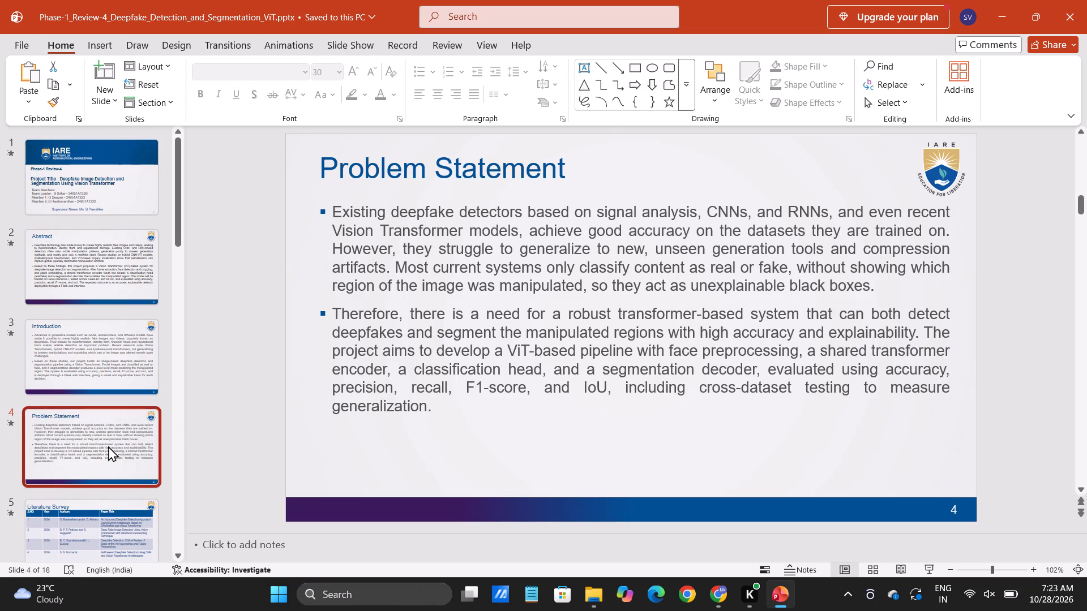
# Copy the "Methodology" title text from slide 9 into the empty title placeholder on slide 10.
pyautogui.scroll(-6, 108, 446)
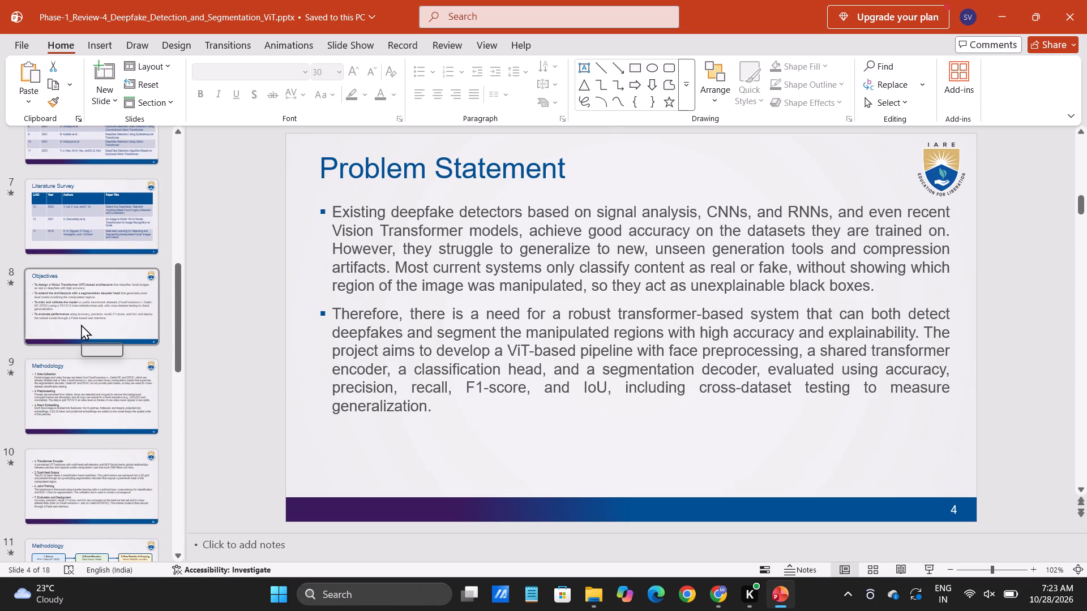
pyautogui.click(81, 324)
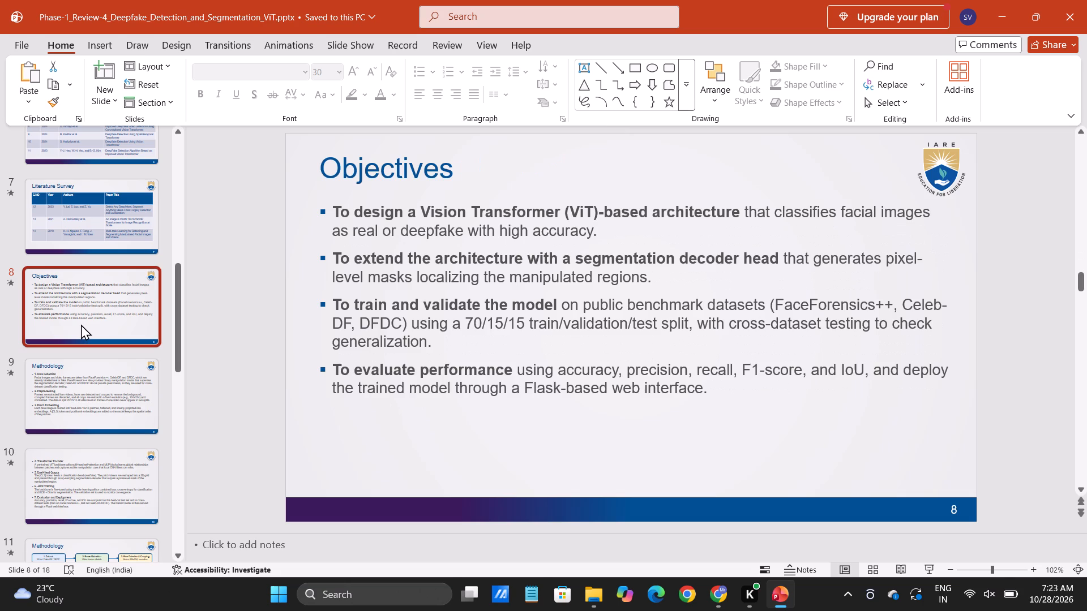
pyautogui.click(80, 416)
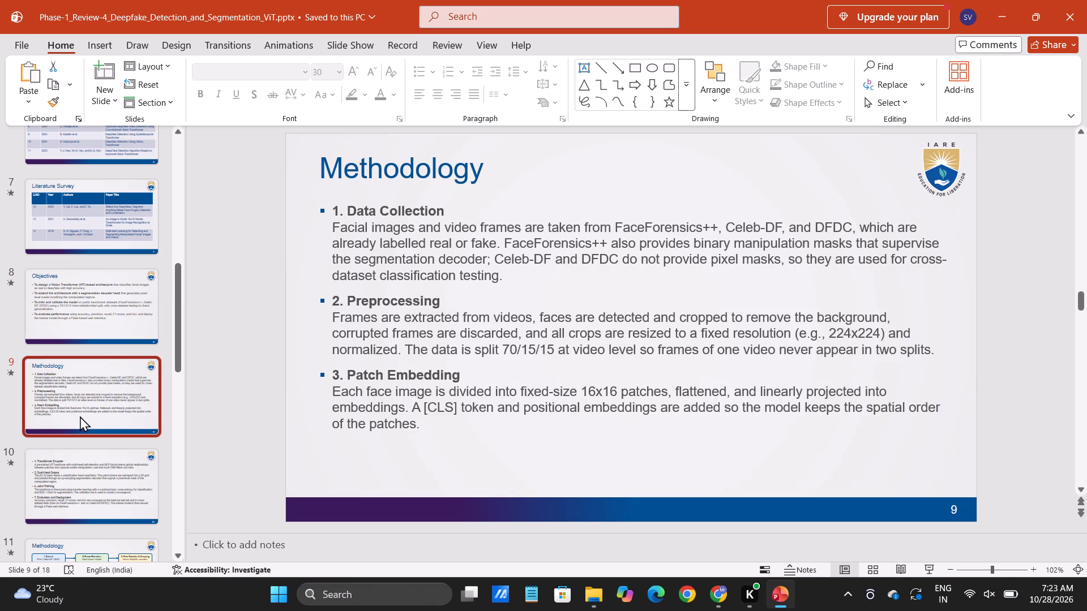
pyautogui.click(72, 479)
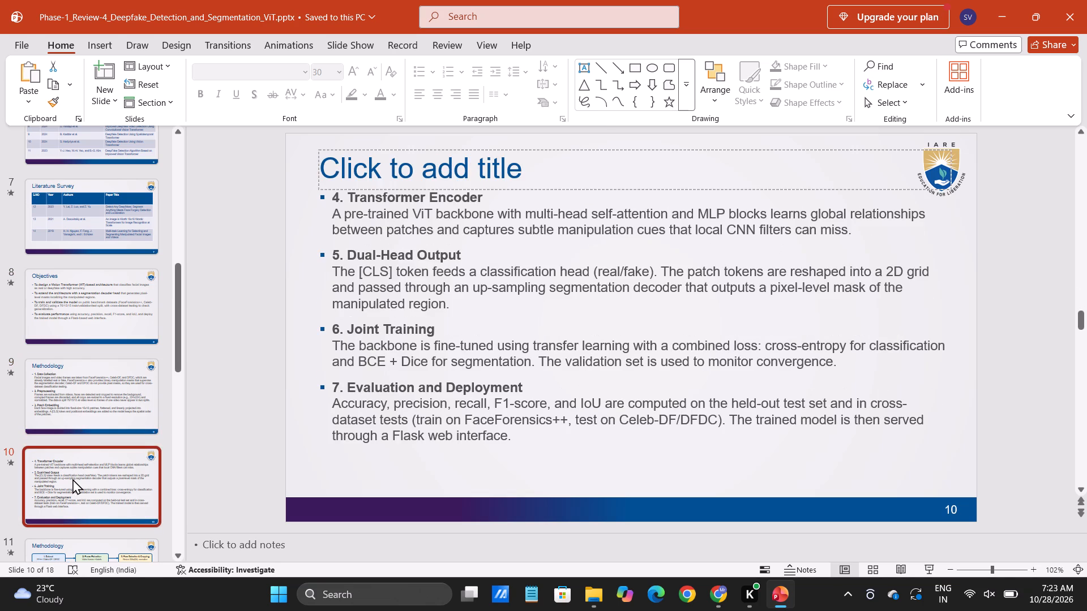
pyautogui.click(69, 389)
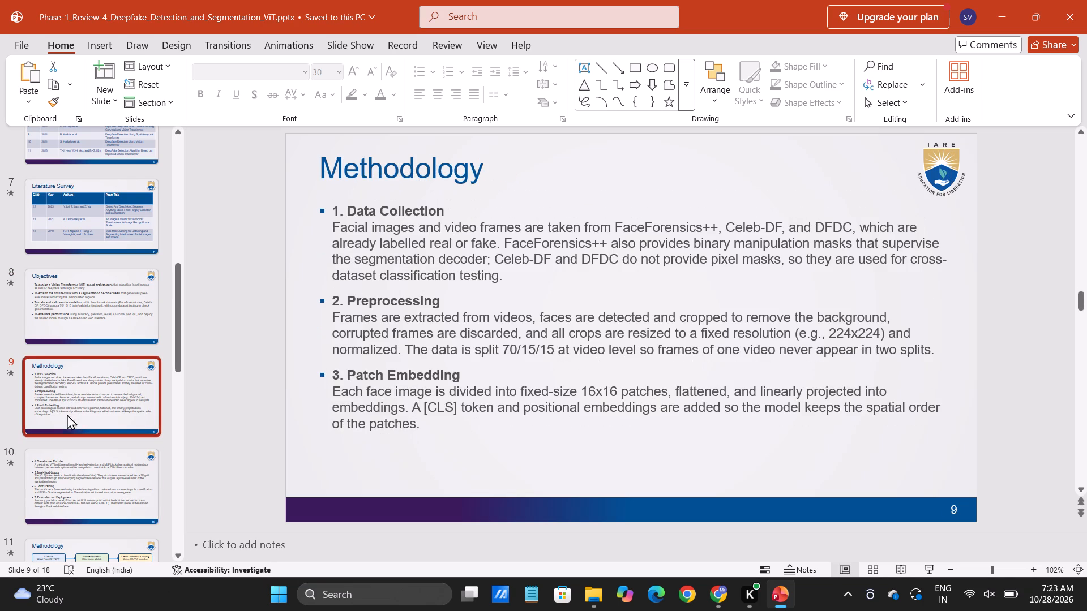
pyautogui.click(116, 473)
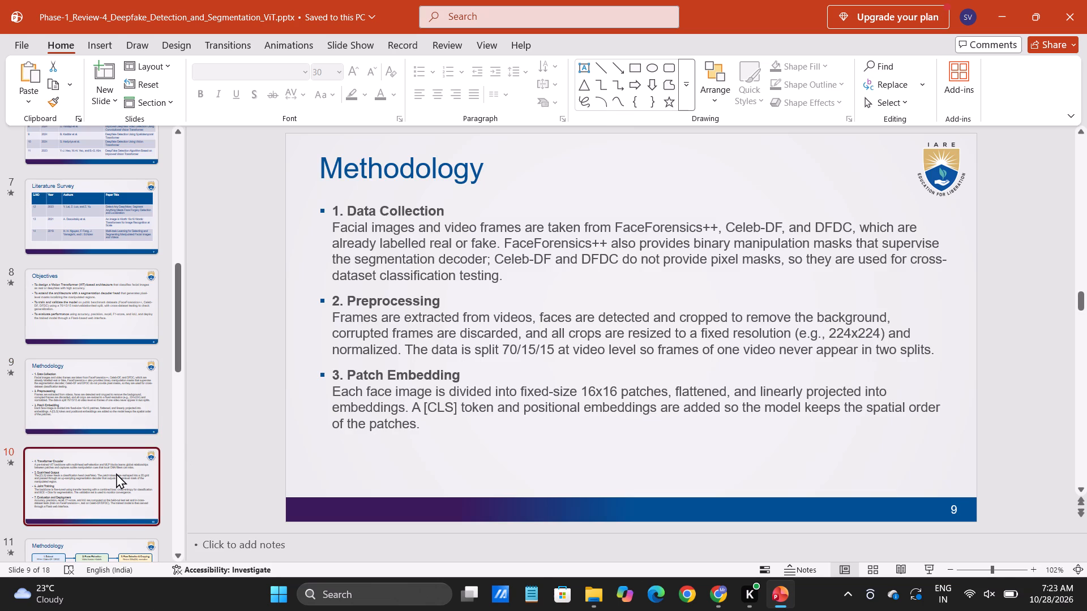
pyautogui.click(95, 364)
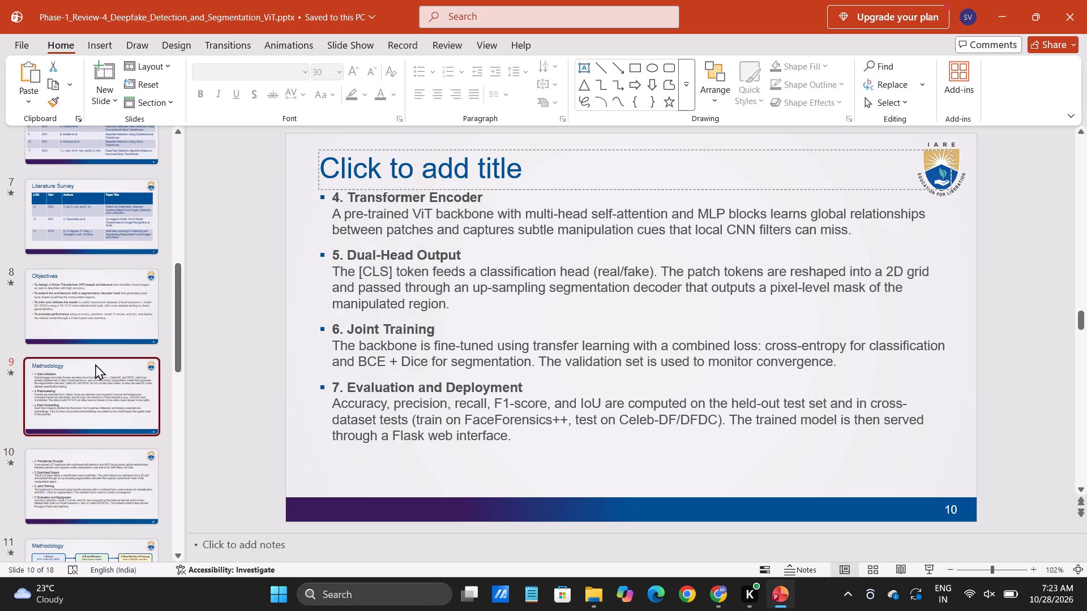
pyautogui.click(411, 180)
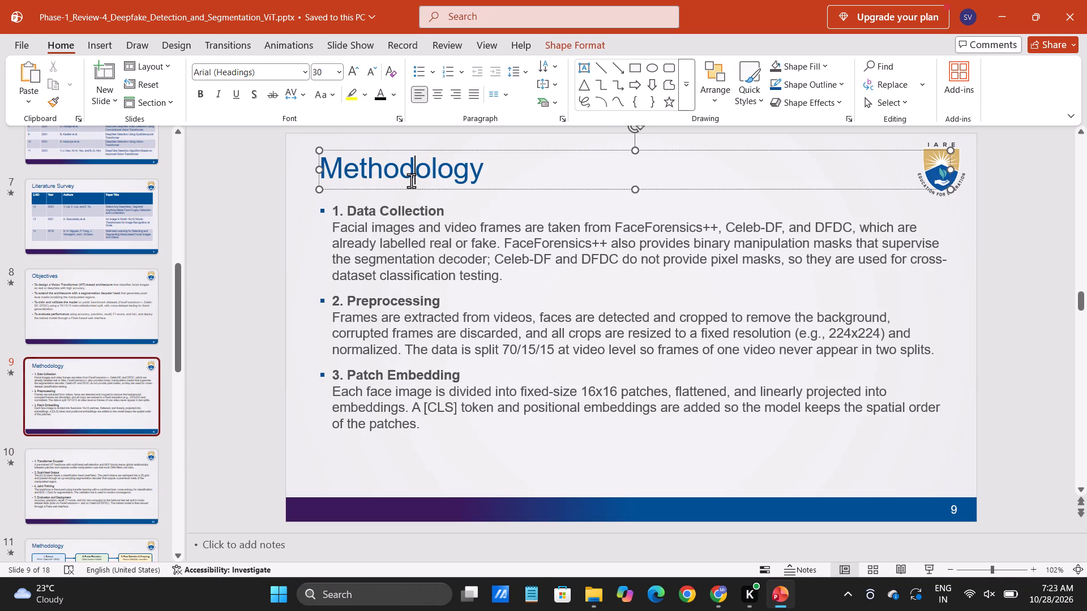
pyautogui.hotkey('ctrl', 'a')
pyautogui.hotkey('ctrl', 'c')
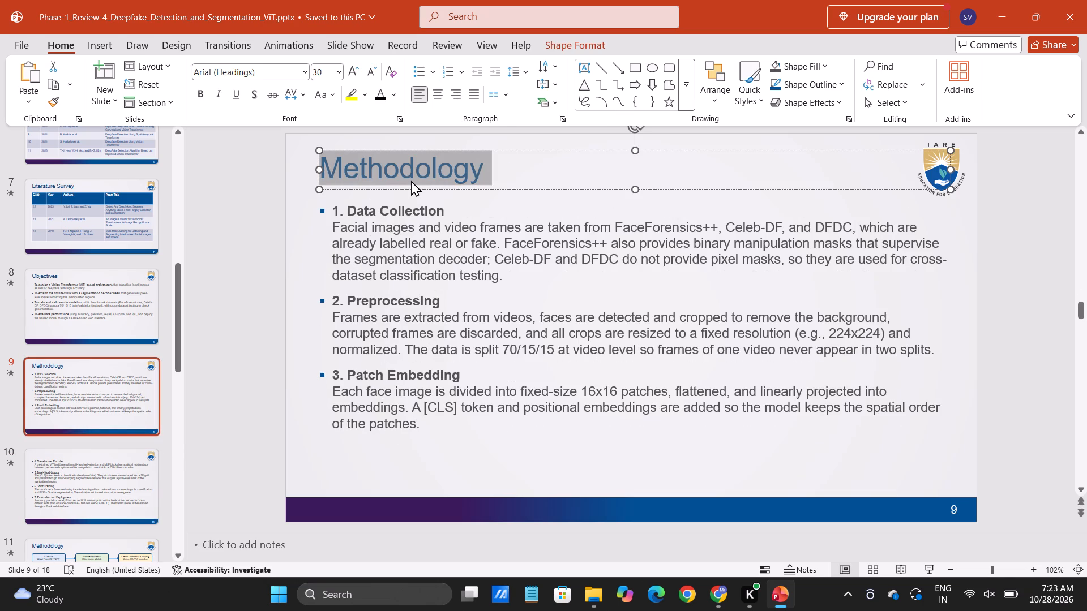
pyautogui.click(109, 466)
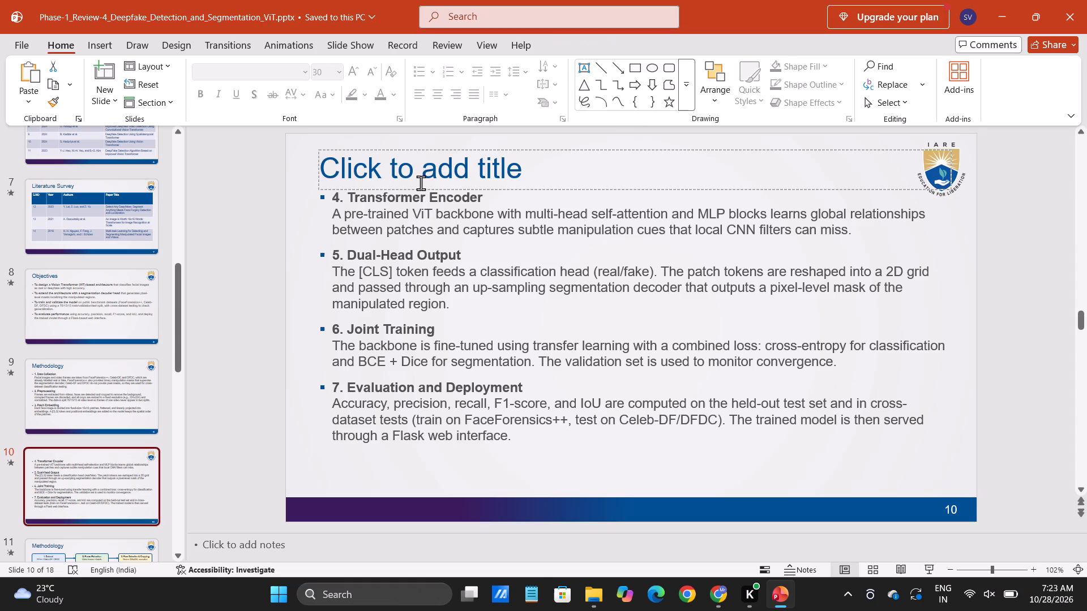
pyautogui.click(439, 164)
pyautogui.hotkey('ctrl', 'v')
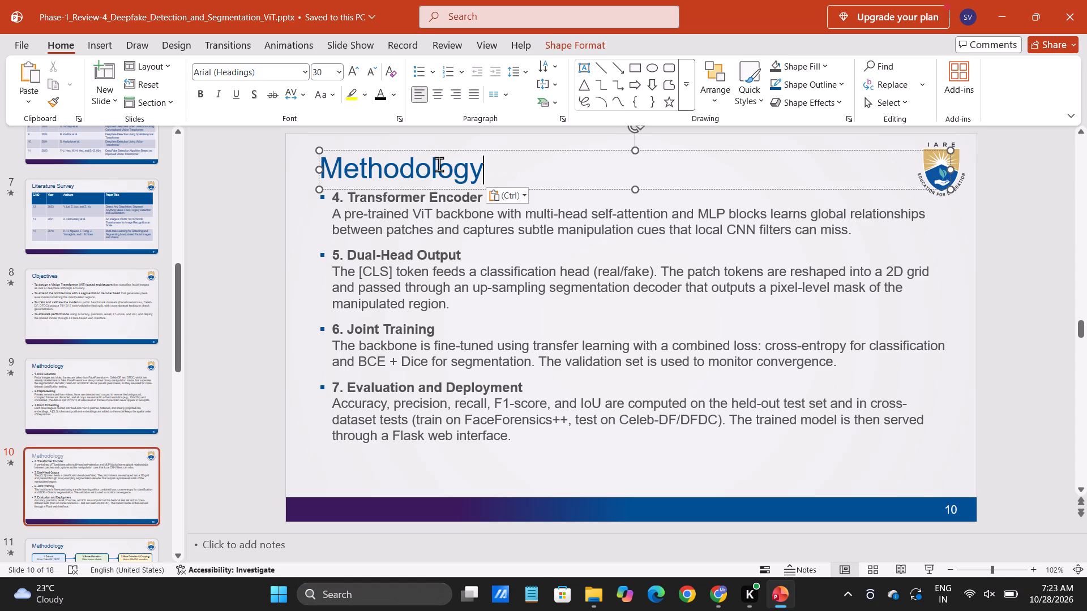
# Review slides 11 to 14, covering the Methodology flowchart, System Design/Architecture diagram, Implementation table and Data Preprocessing content.
pyautogui.scroll(-2, 128, 487)
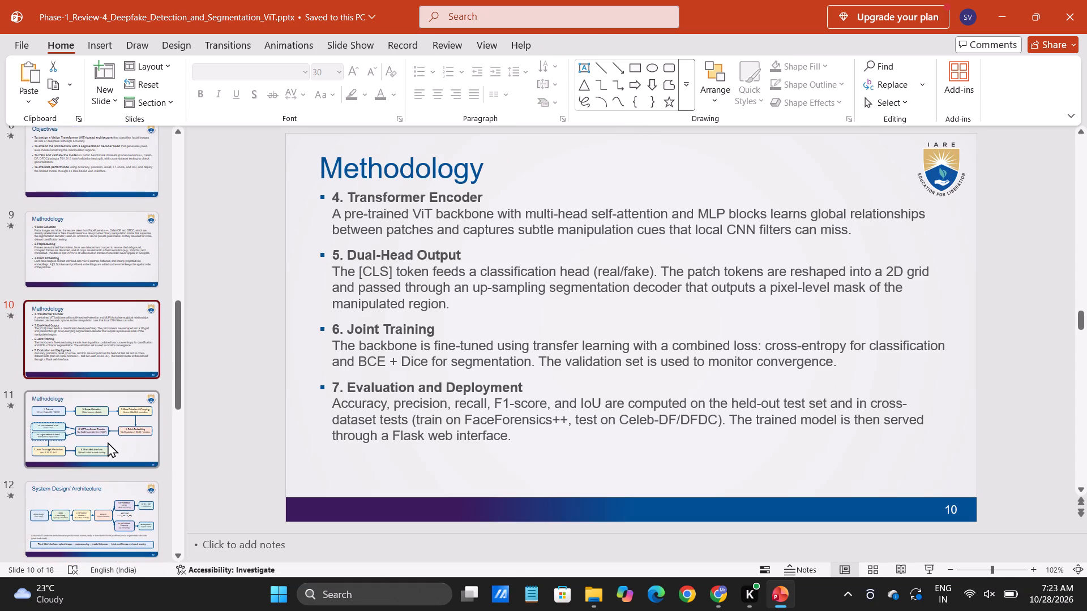
pyautogui.click(108, 442)
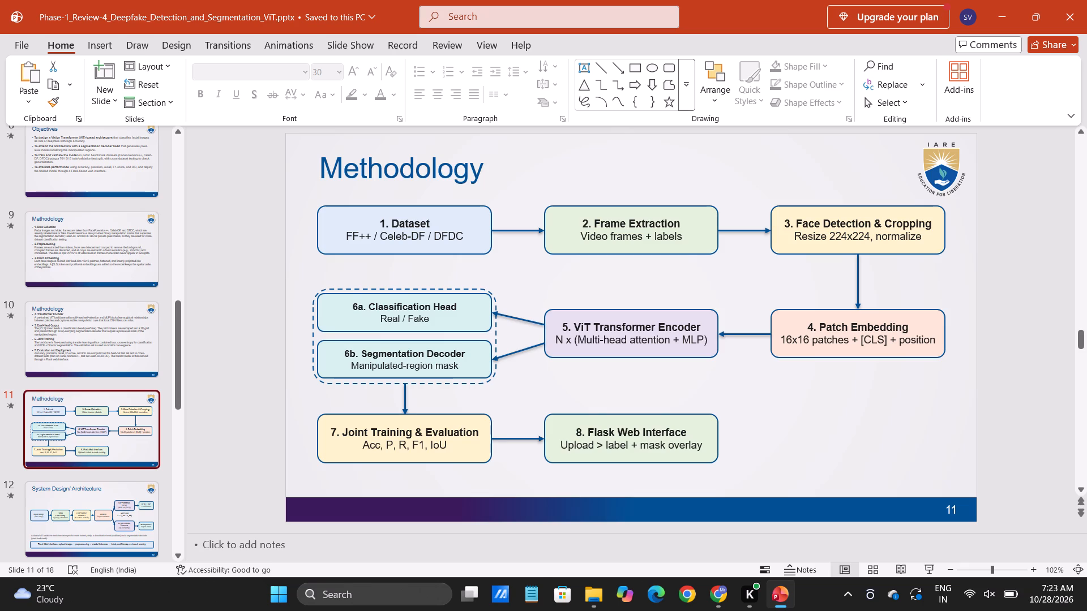
pyautogui.click(556, 265)
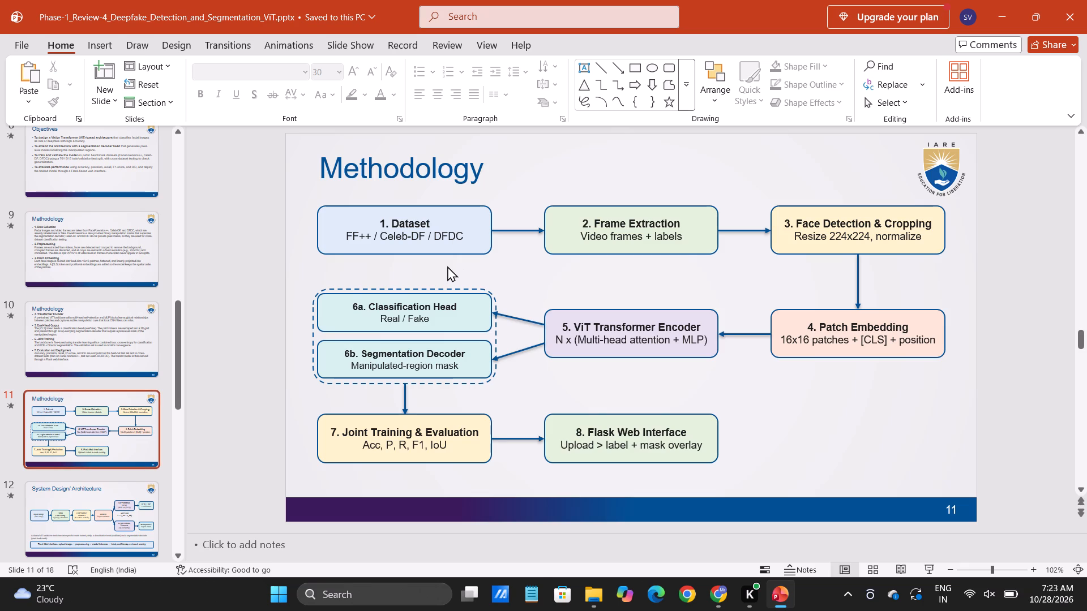
pyautogui.click(447, 266)
pyautogui.moveTo(587, 328); pyautogui.dragTo(598, 330)
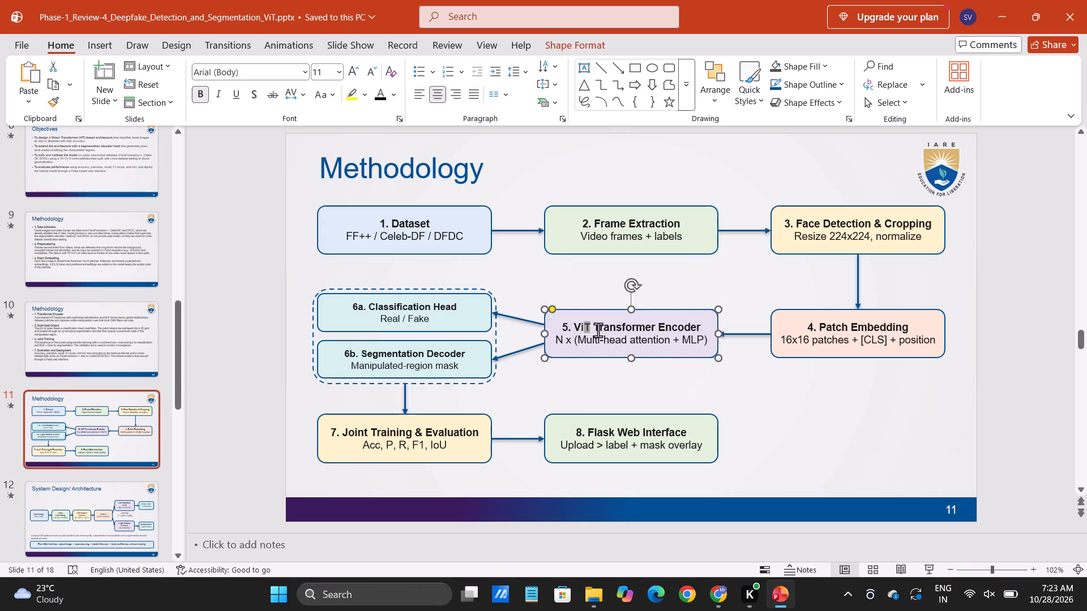
pyautogui.moveTo(598, 330); pyautogui.dragTo(601, 332)
pyautogui.click(539, 277)
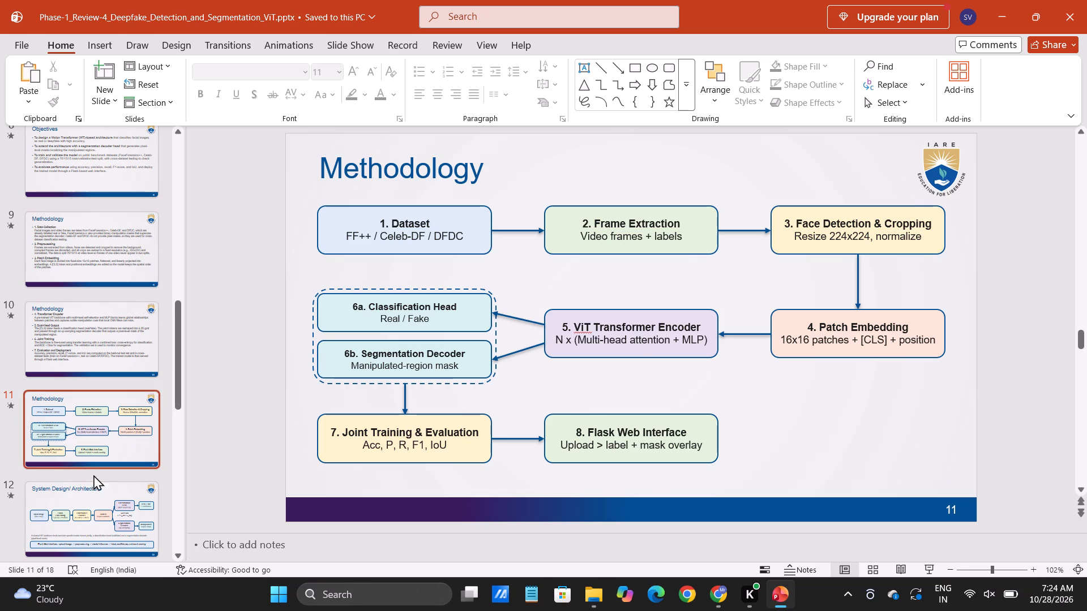
pyautogui.click(105, 519)
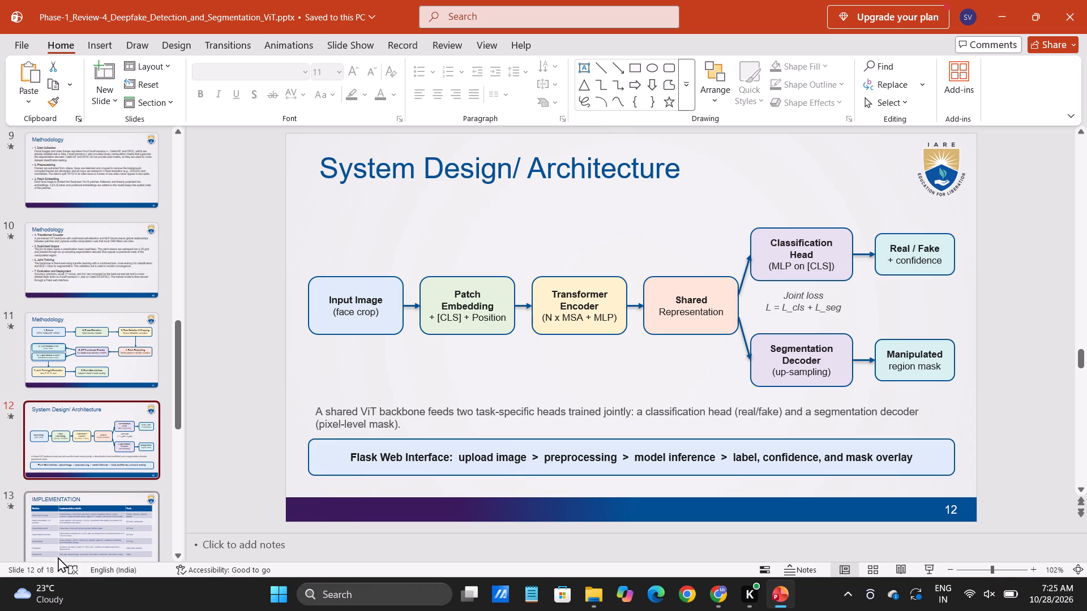
pyautogui.click(64, 532)
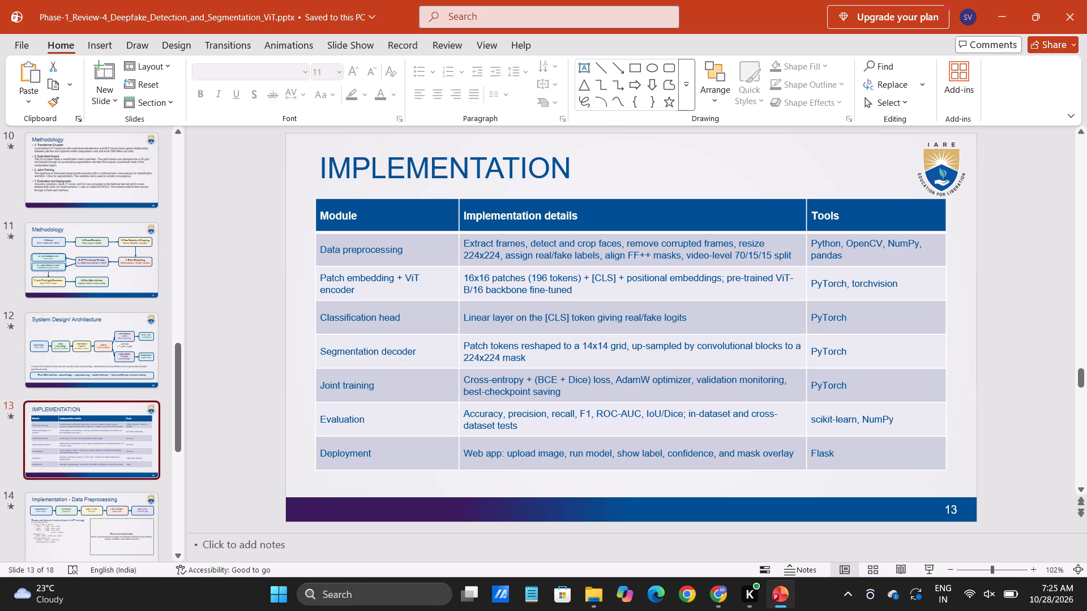
pyautogui.click(108, 538)
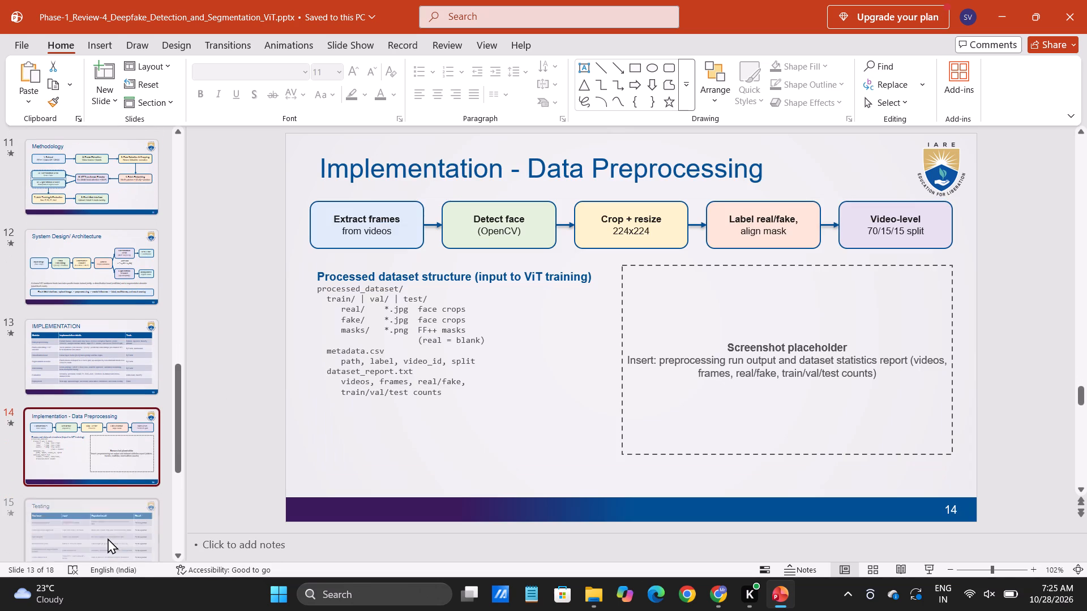
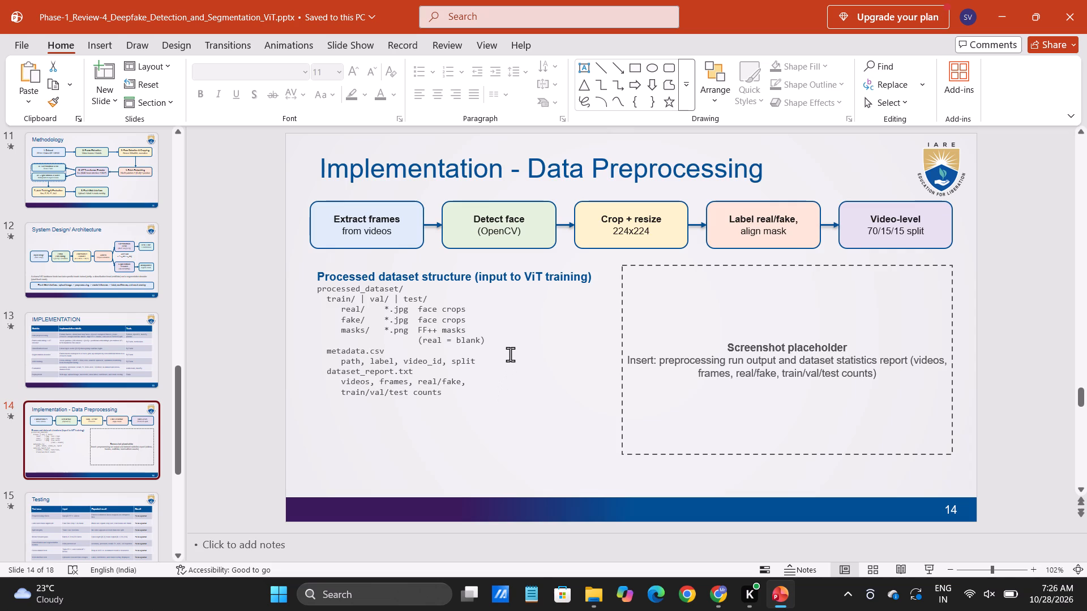
# Clear all text from the "Result" column of the Testing table on slide 15, including its header.
pyautogui.click(91, 511)
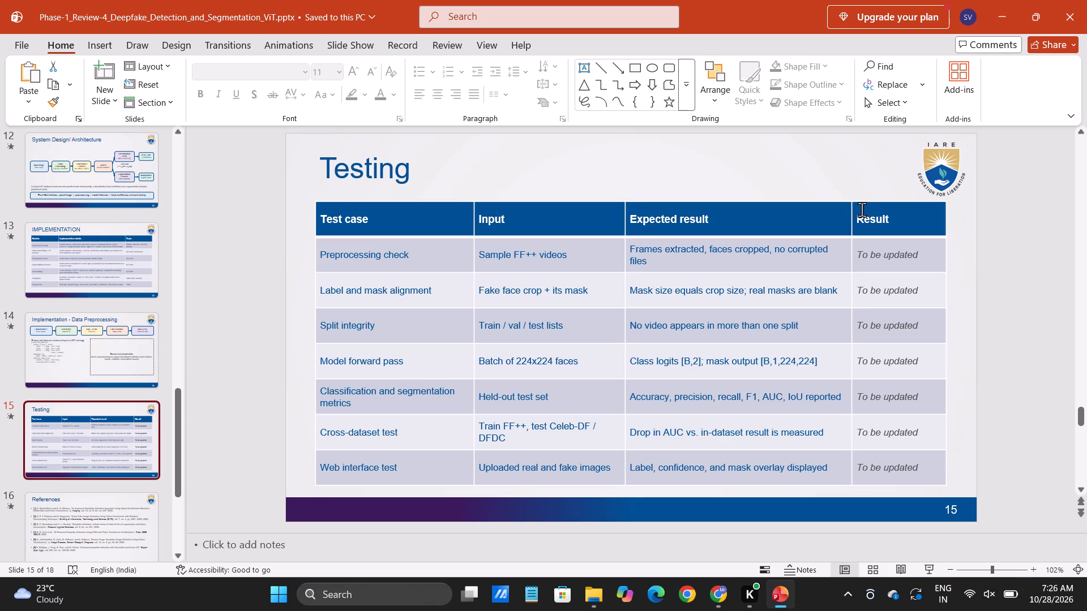
pyautogui.moveTo(862, 209); pyautogui.dragTo(915, 477)
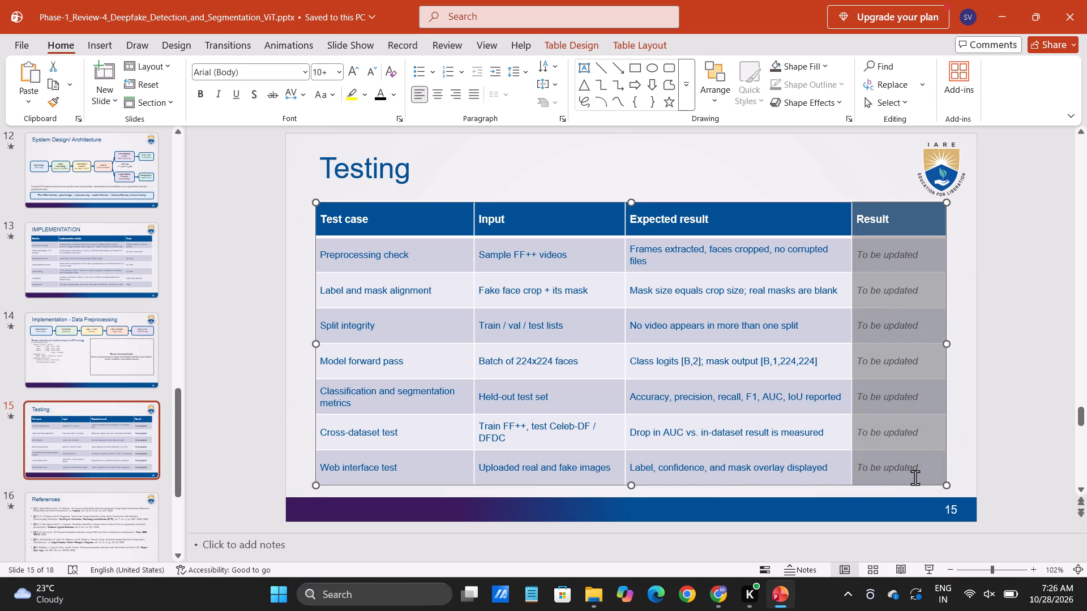
pyautogui.press('Delete')
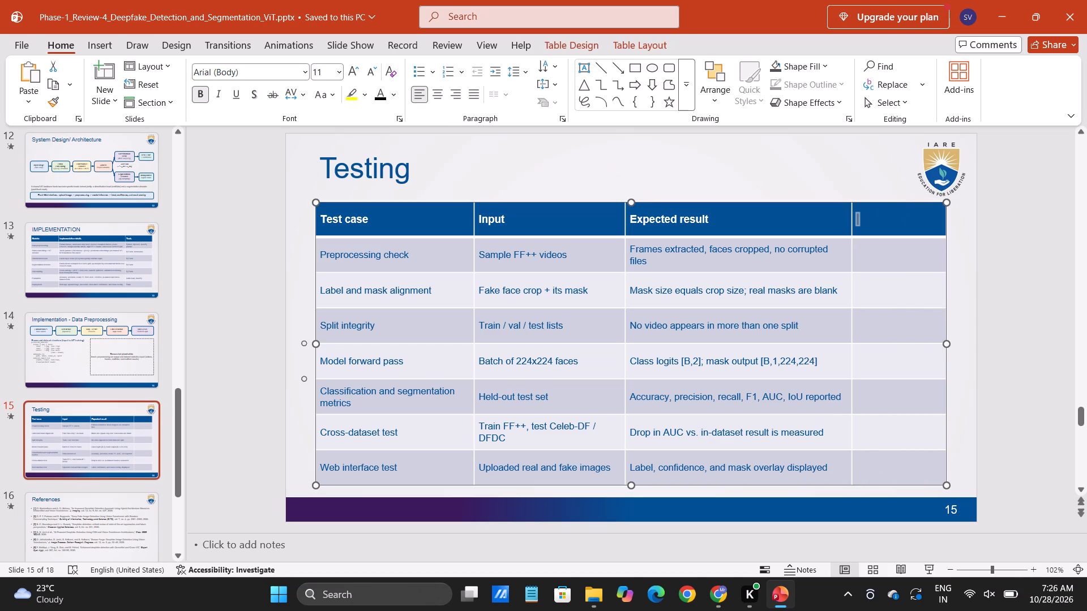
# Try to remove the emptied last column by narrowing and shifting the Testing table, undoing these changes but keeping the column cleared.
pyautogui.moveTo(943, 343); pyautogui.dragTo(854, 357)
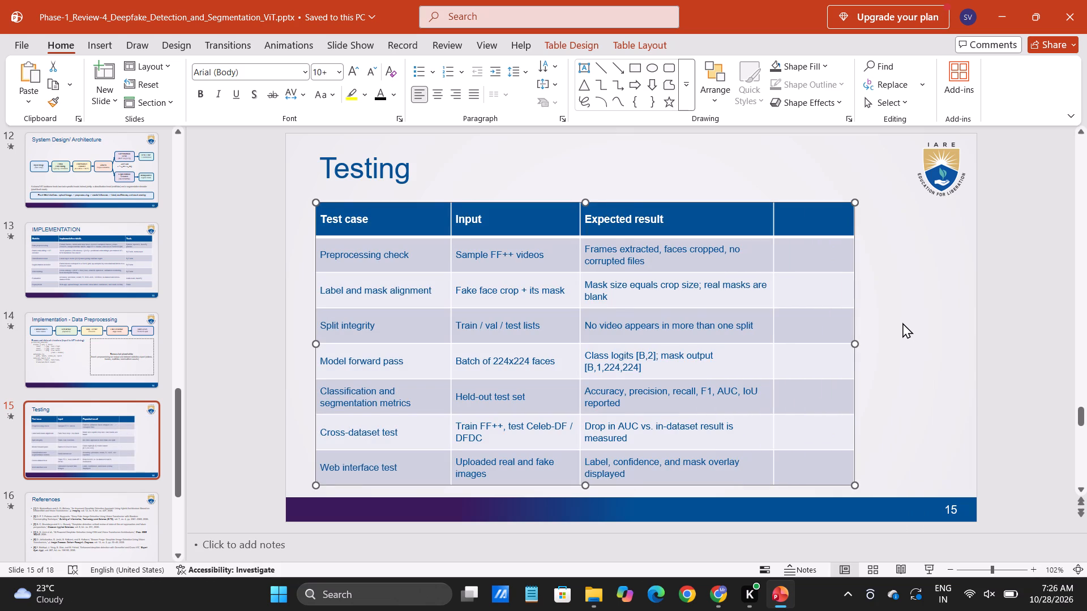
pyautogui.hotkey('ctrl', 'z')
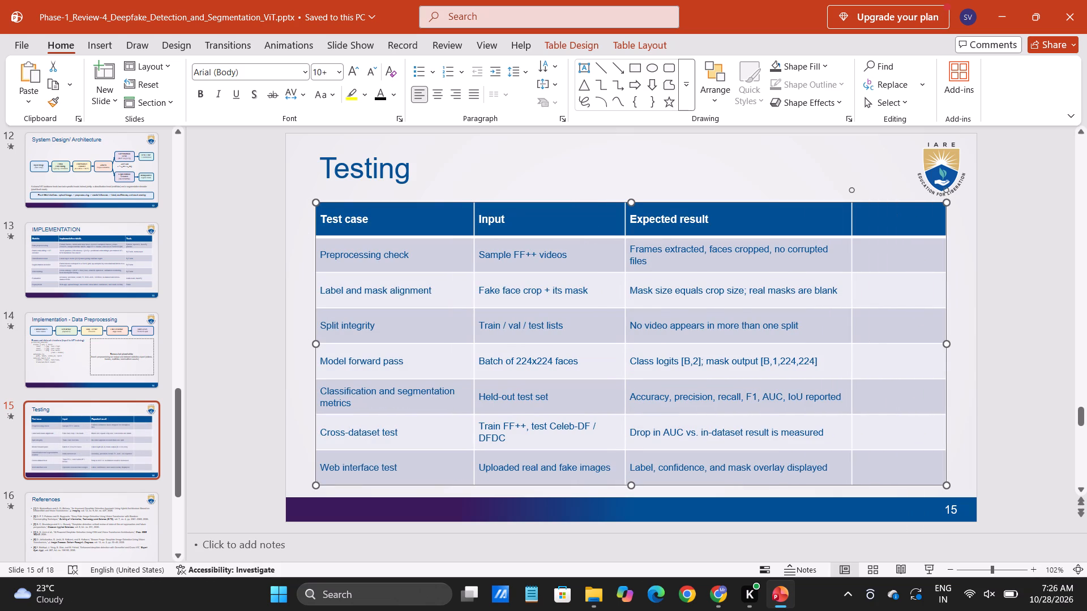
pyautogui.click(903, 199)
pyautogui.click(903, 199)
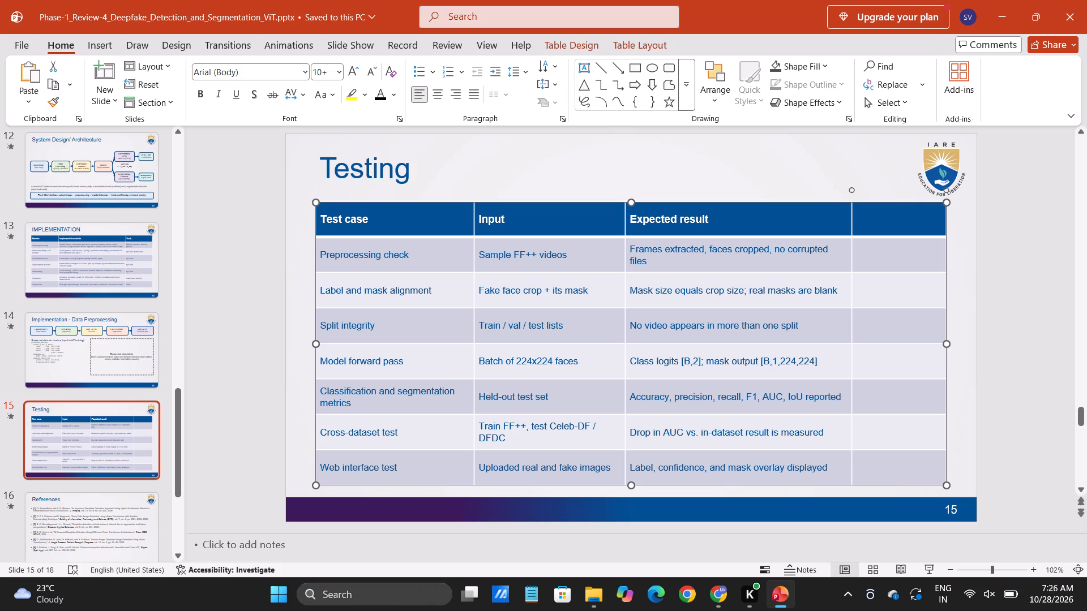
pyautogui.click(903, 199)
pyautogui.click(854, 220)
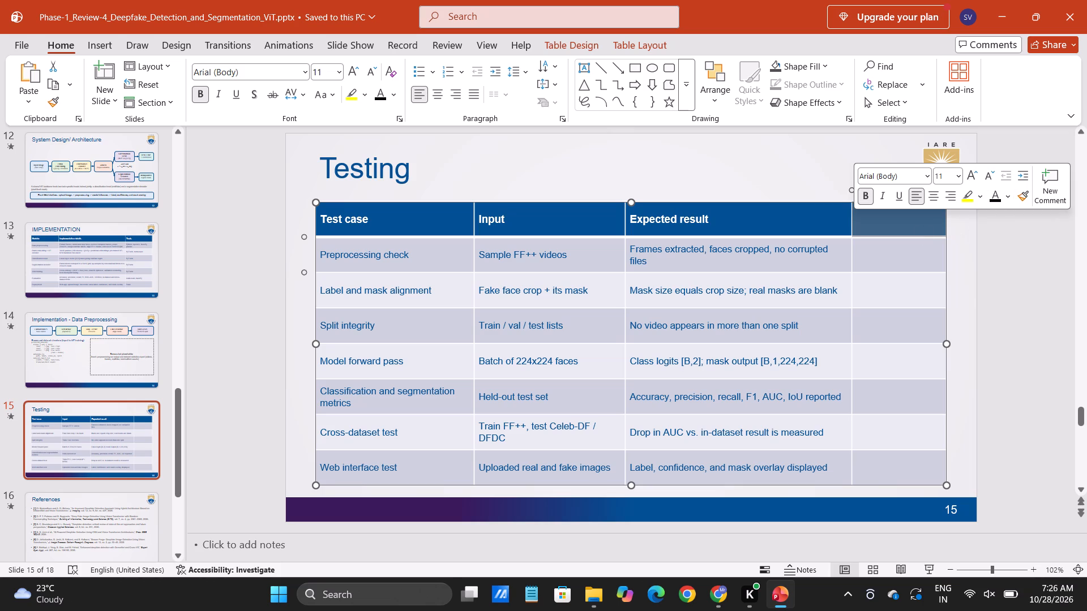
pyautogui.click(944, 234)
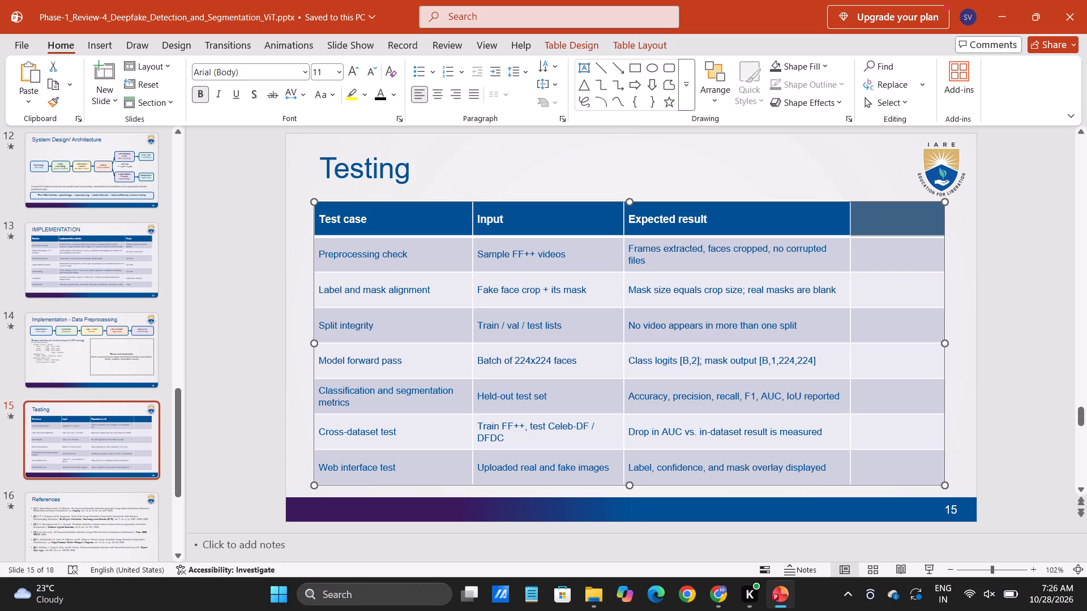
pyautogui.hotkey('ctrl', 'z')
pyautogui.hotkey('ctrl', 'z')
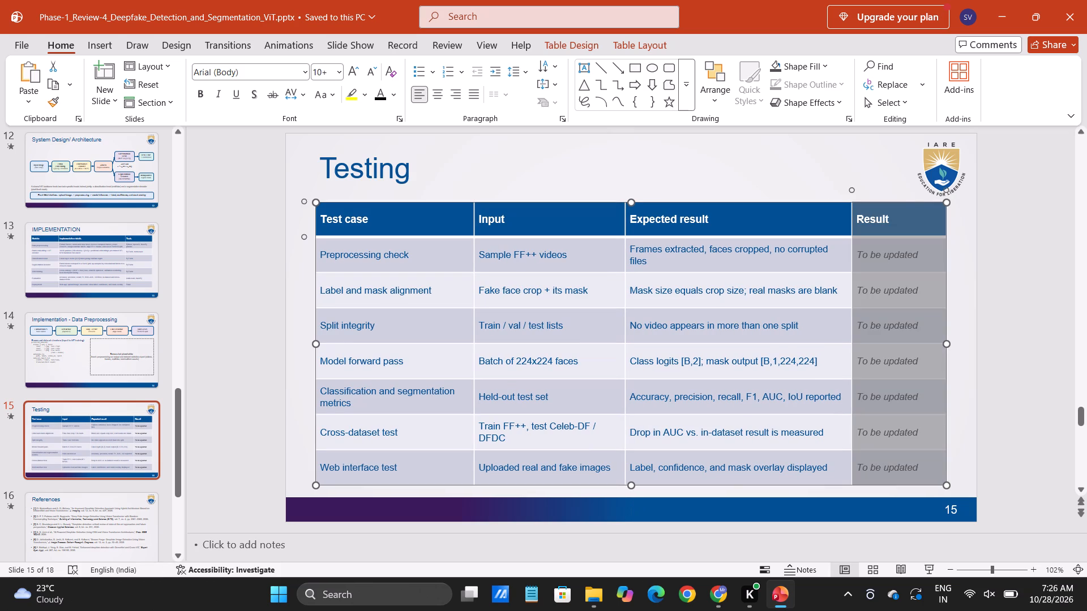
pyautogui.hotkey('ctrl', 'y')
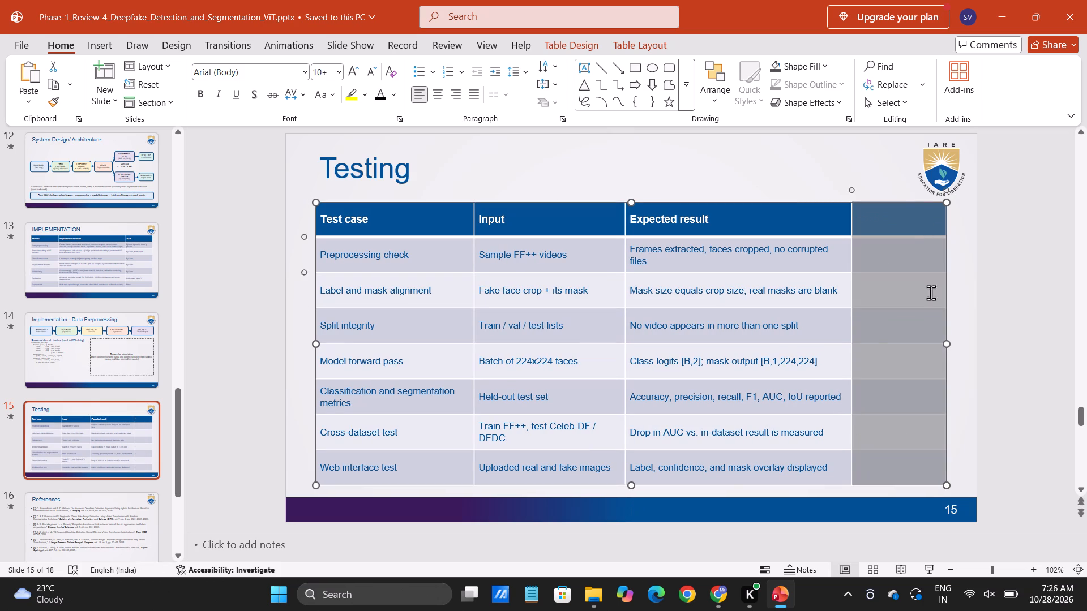
# Delete the empty fourth column from the Testing table.
pyautogui.click(972, 424)
pyautogui.moveTo(880, 246); pyautogui.dragTo(885, 255)
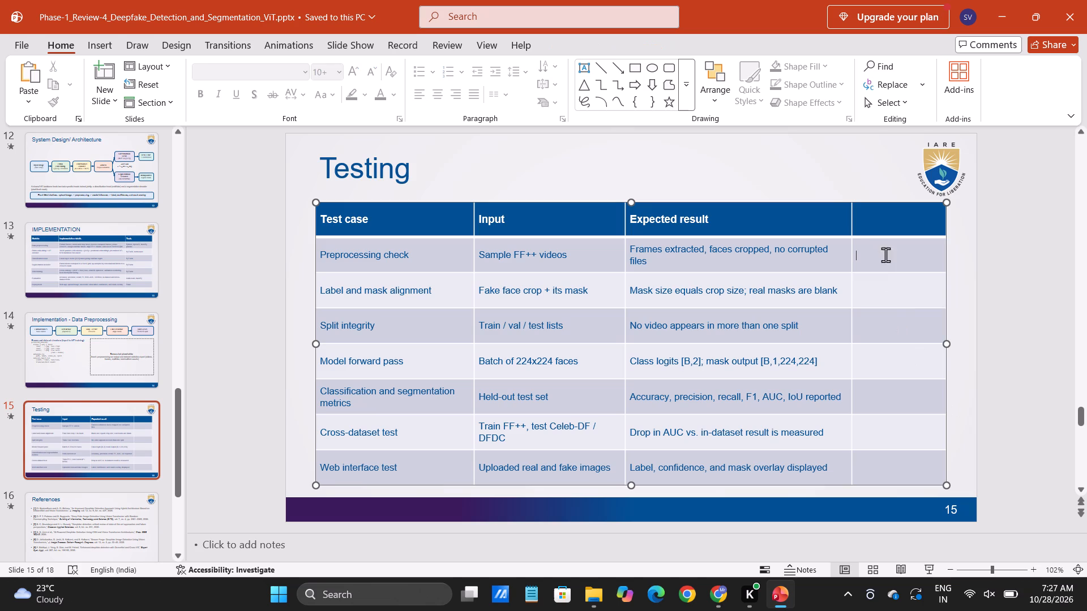
pyautogui.moveTo(885, 255); pyautogui.dragTo(911, 321)
pyautogui.rightClick(906, 319)
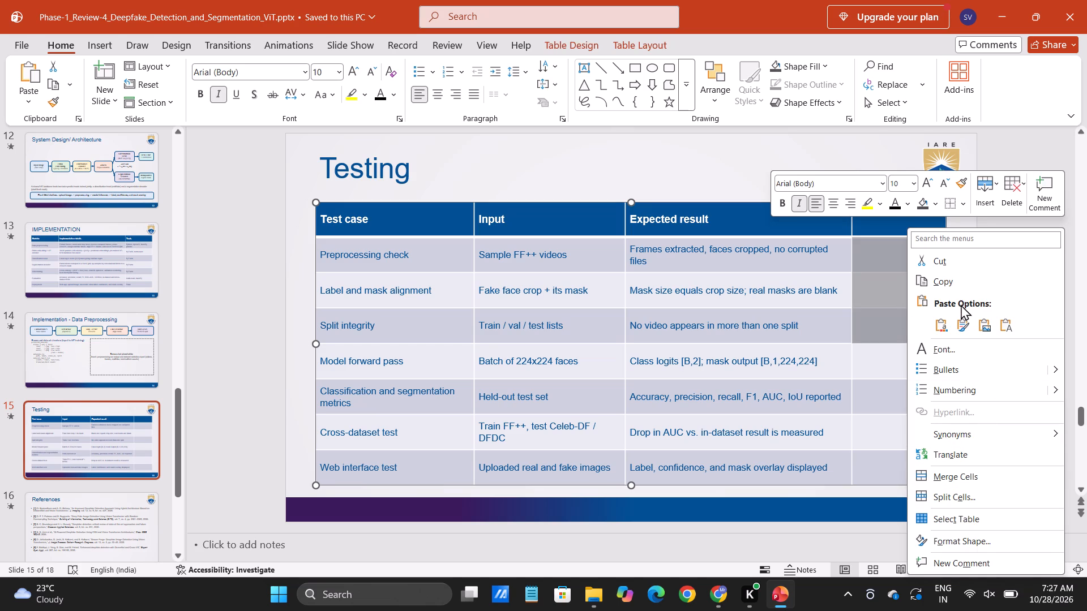
pyautogui.click(1024, 190)
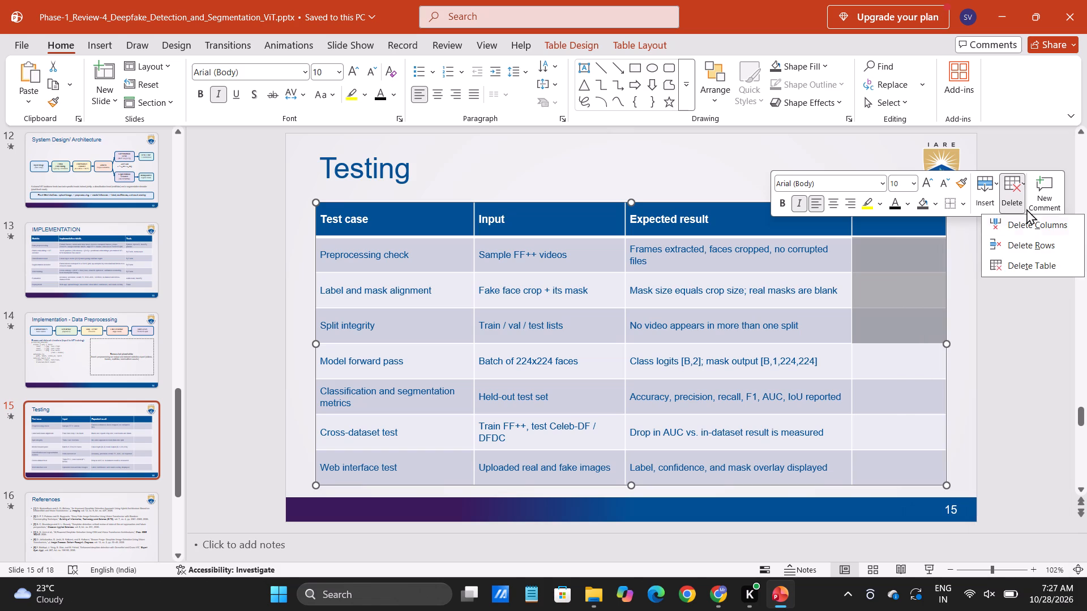
pyautogui.click(1032, 225)
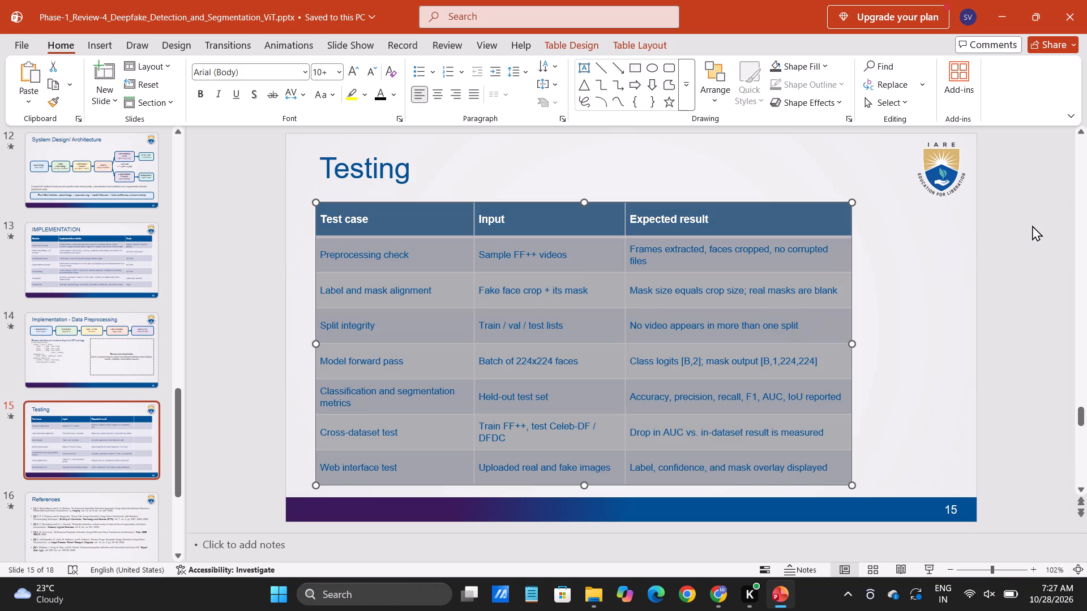
pyautogui.click(924, 262)
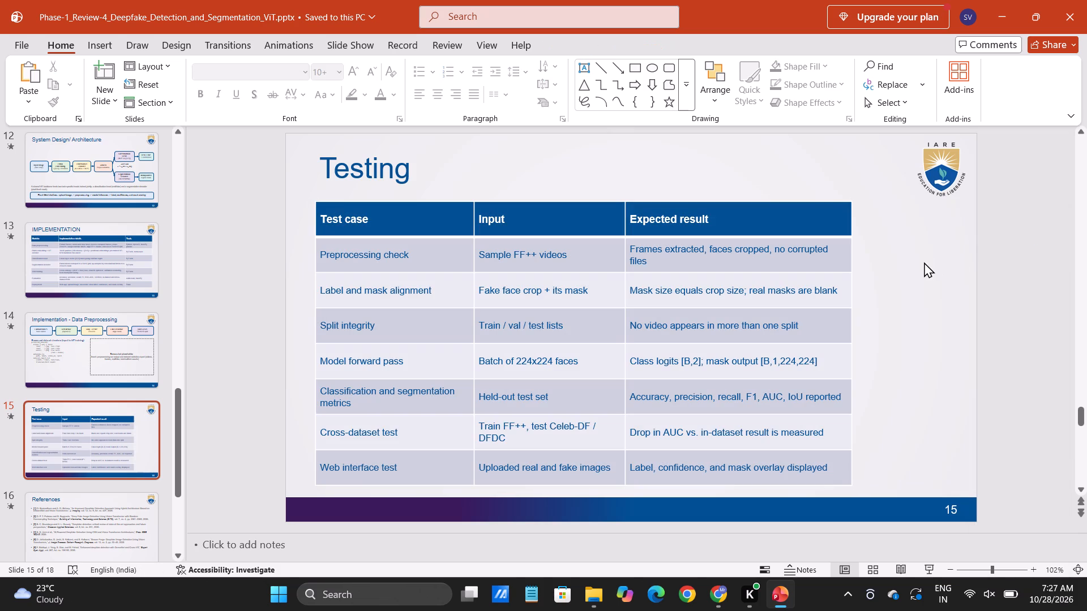
# Move the three-column Testing table slightly up and to the right, closer under the slide title.
pyautogui.click(768, 208)
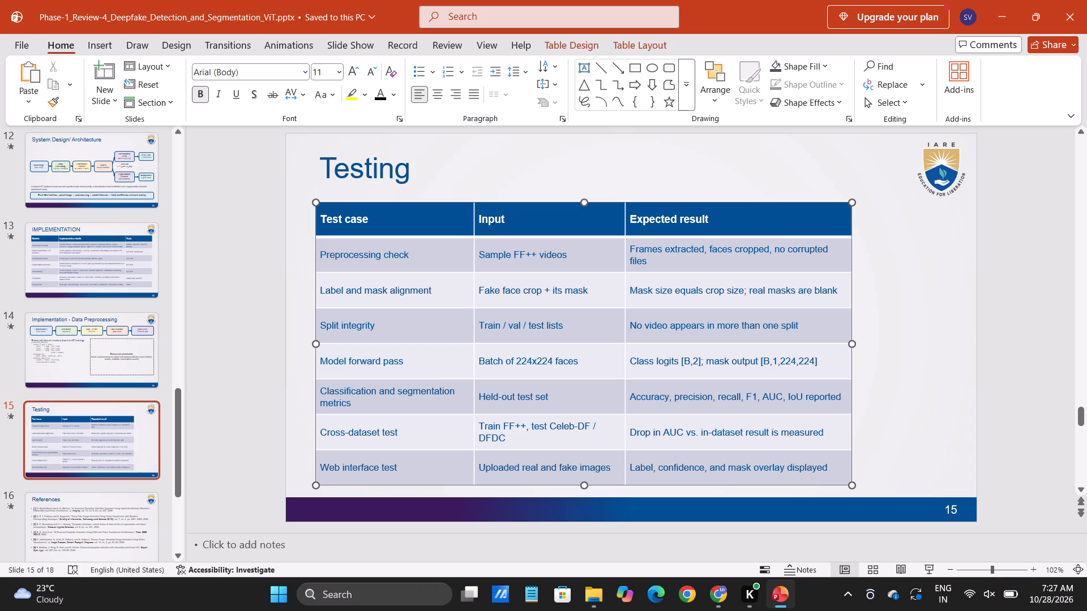
pyautogui.moveTo(764, 201); pyautogui.dragTo(767, 194)
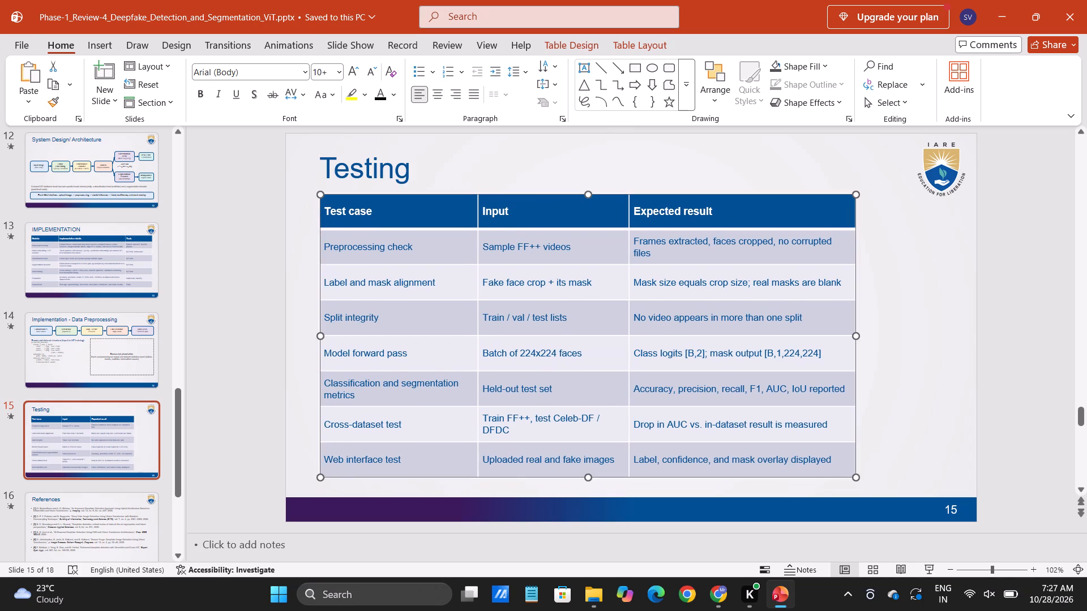
pyautogui.click(874, 281)
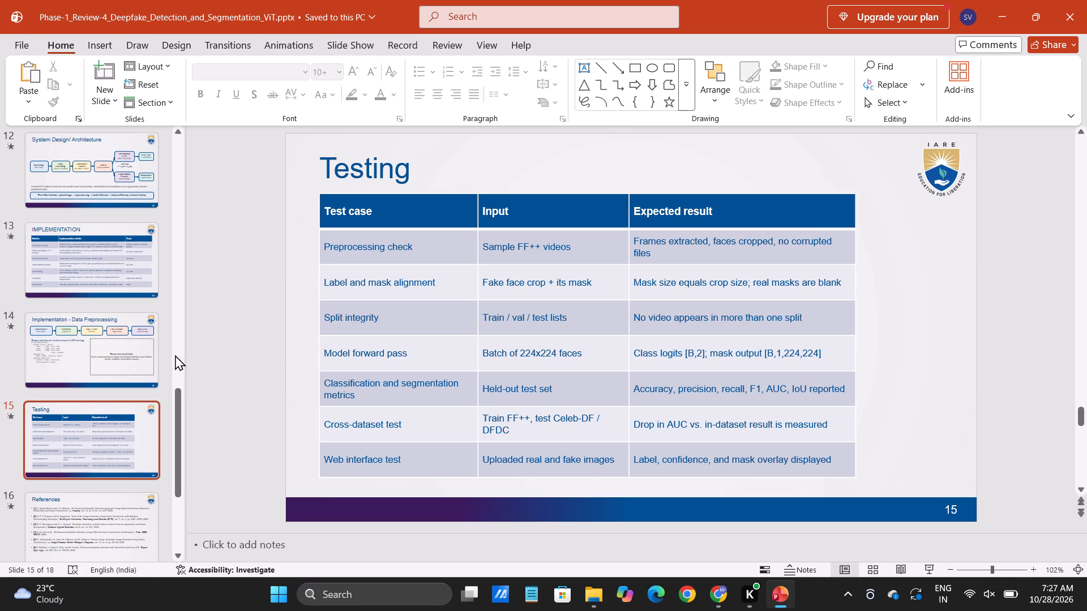
# Open the References slide, number 16, for review.
pyautogui.click(86, 524)
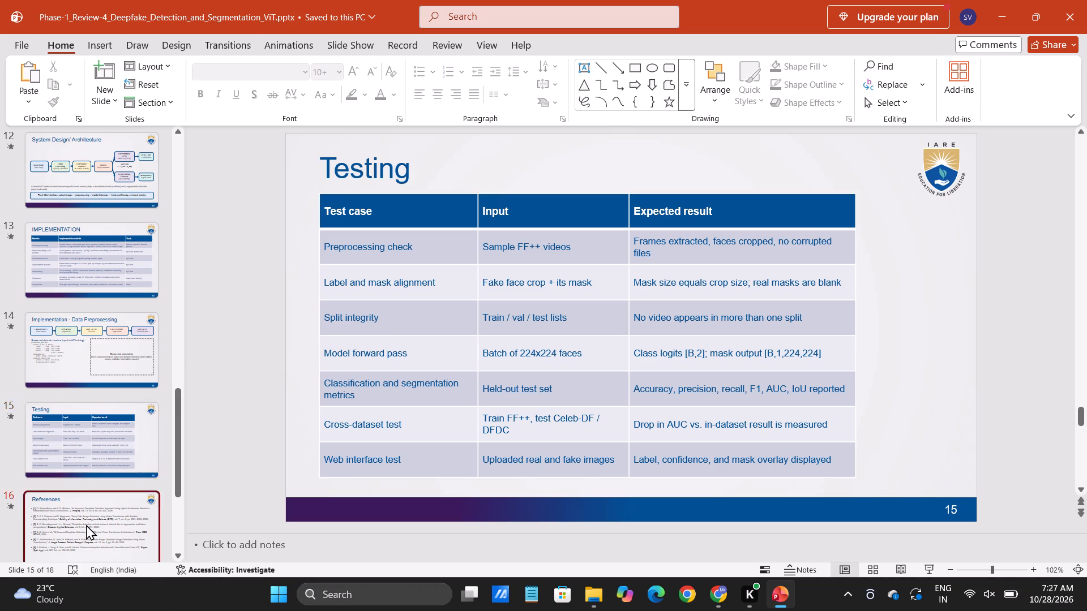
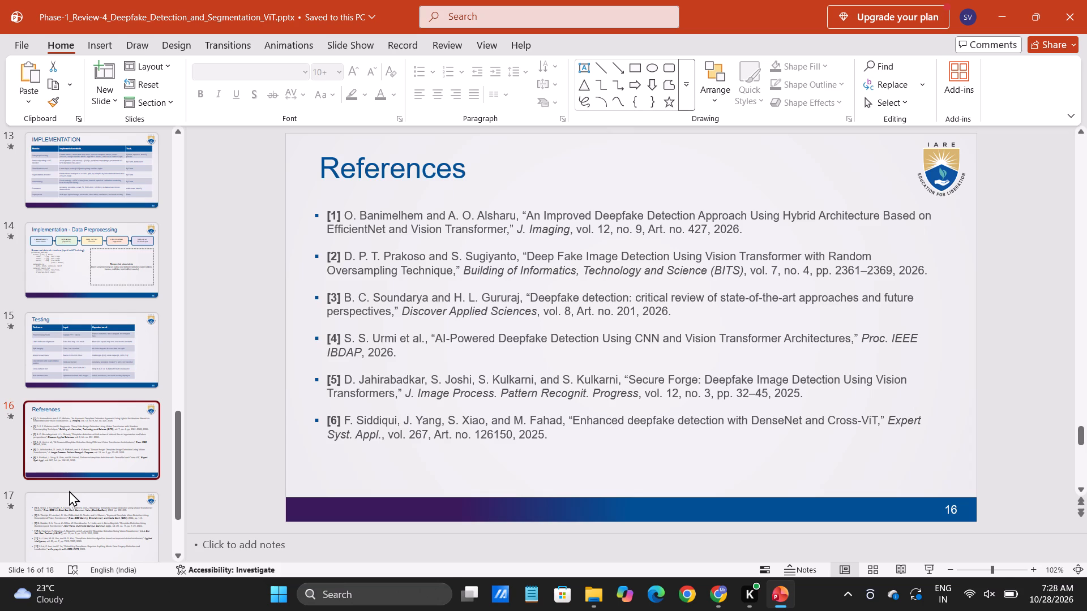
# Return to slide 14, Implementation - Data Preprocessing, to check its screenshot placeholder.
pyautogui.click(91, 347)
pyautogui.click(72, 261)
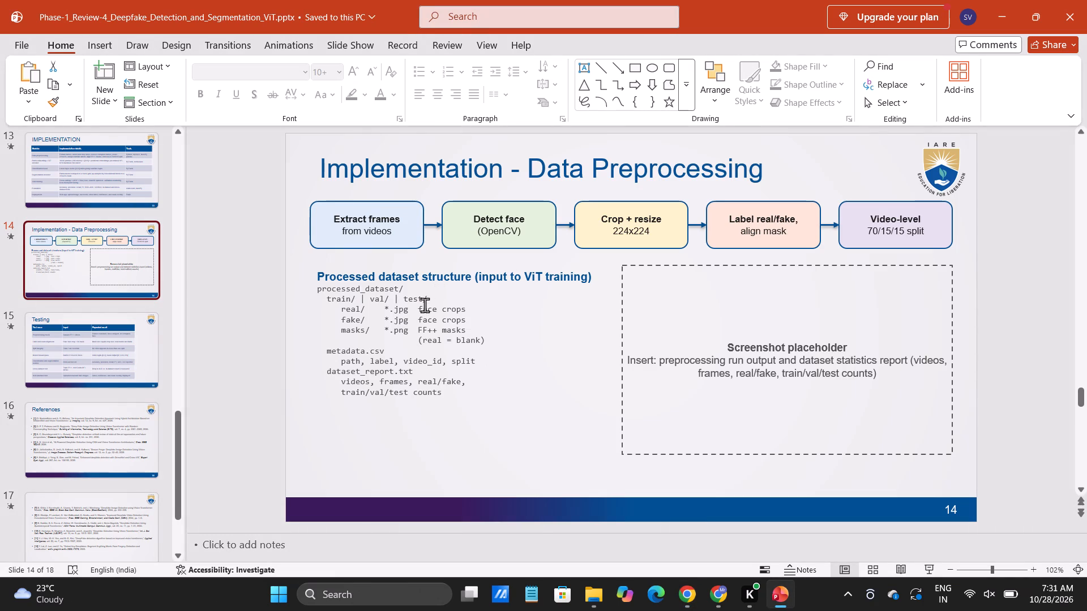
pyautogui.scroll(-1, 92, 416)
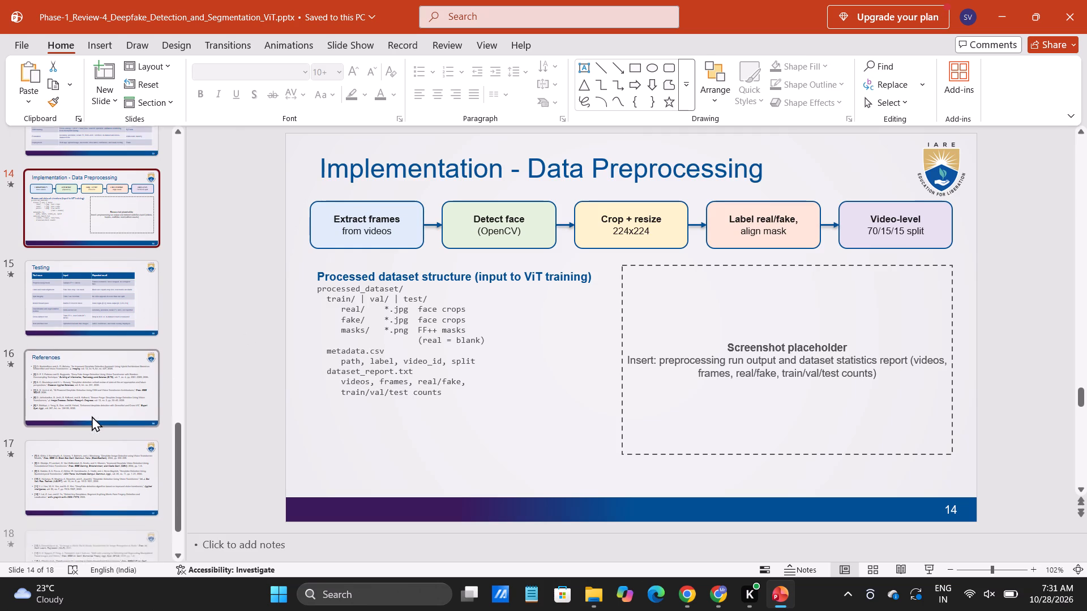
pyautogui.scroll(-1, 92, 416)
pyautogui.click(100, 255)
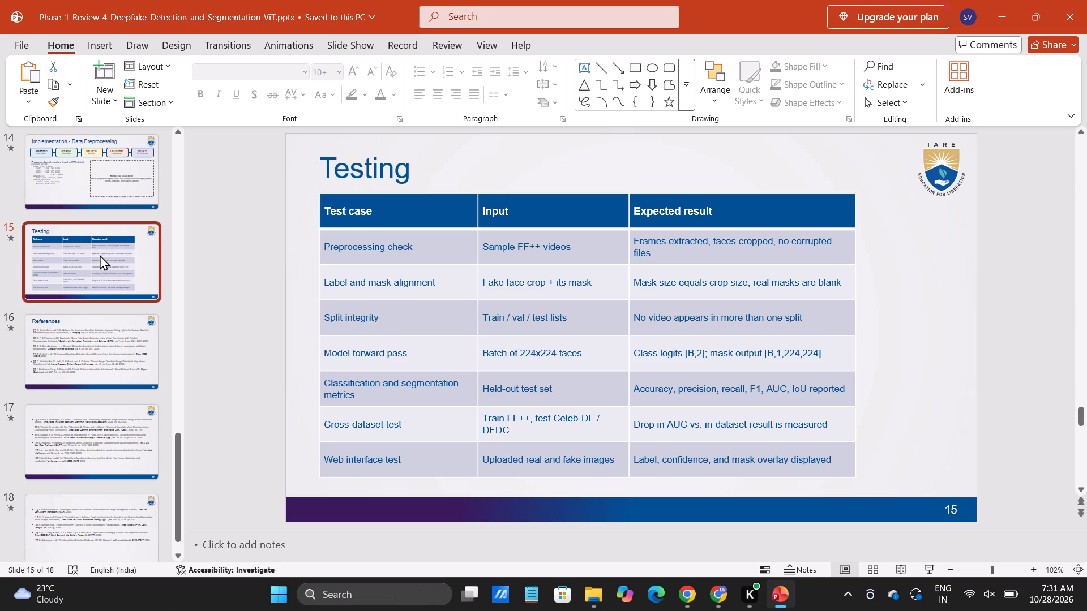
pyautogui.scroll(-1, 100, 255)
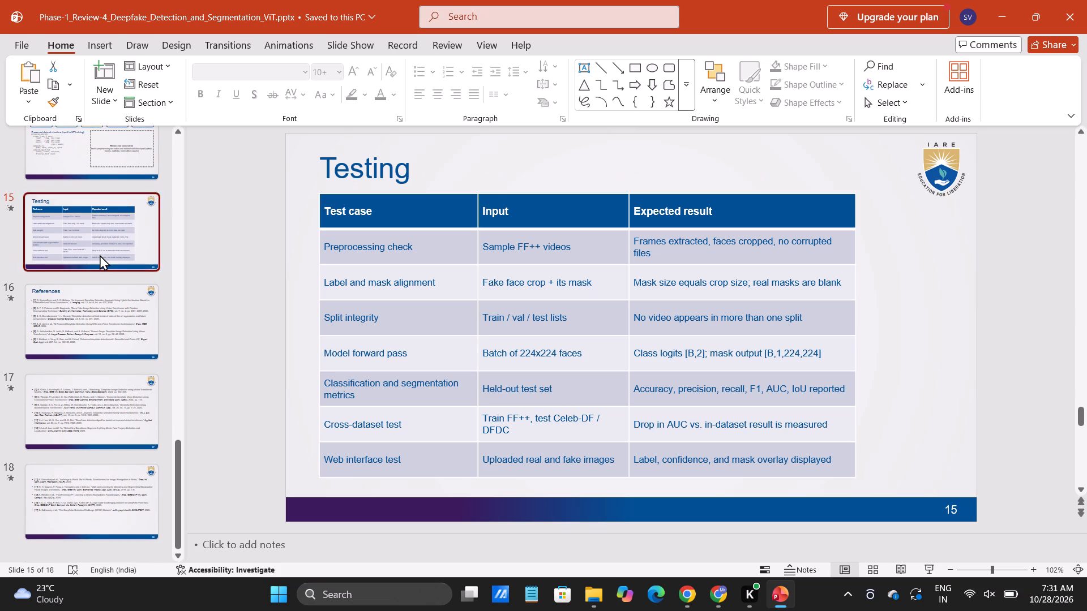
pyautogui.scroll(-1, 100, 255)
pyautogui.click(104, 294)
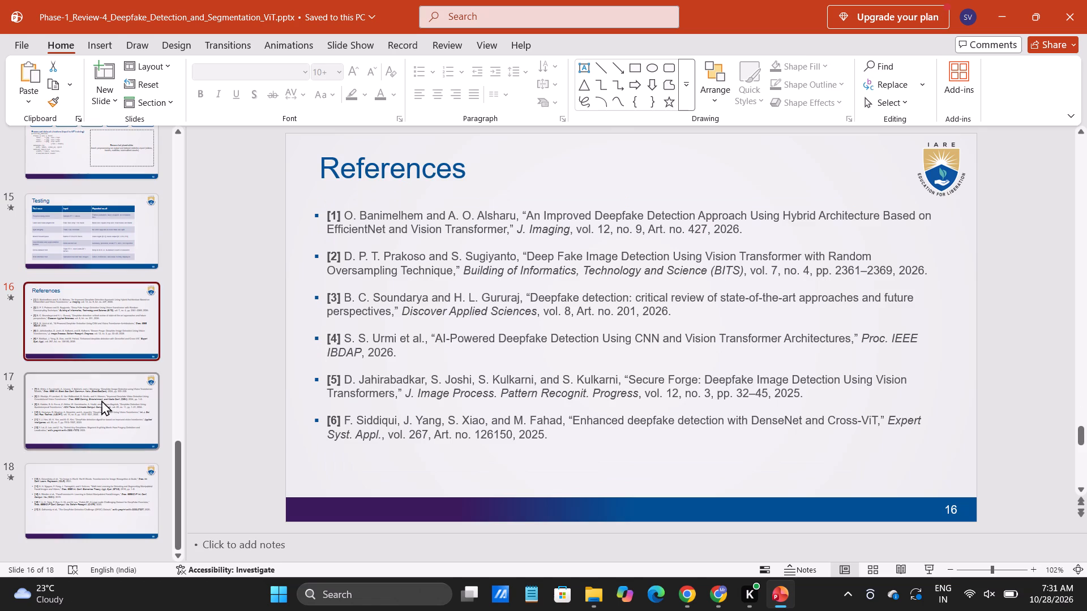
pyautogui.click(100, 412)
pyautogui.scroll(1, 90, 324)
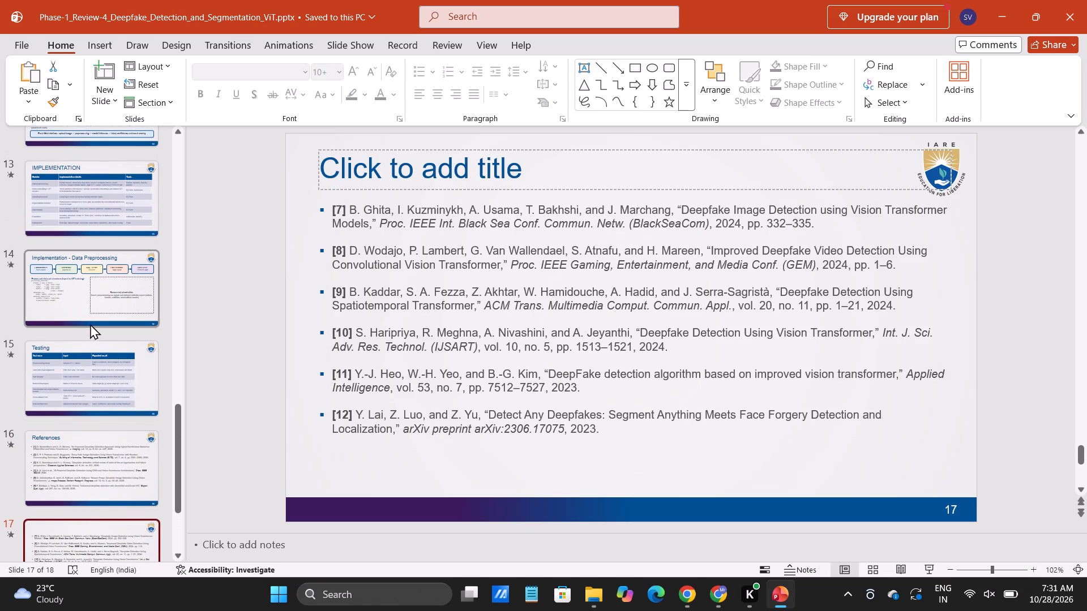
pyautogui.click(80, 291)
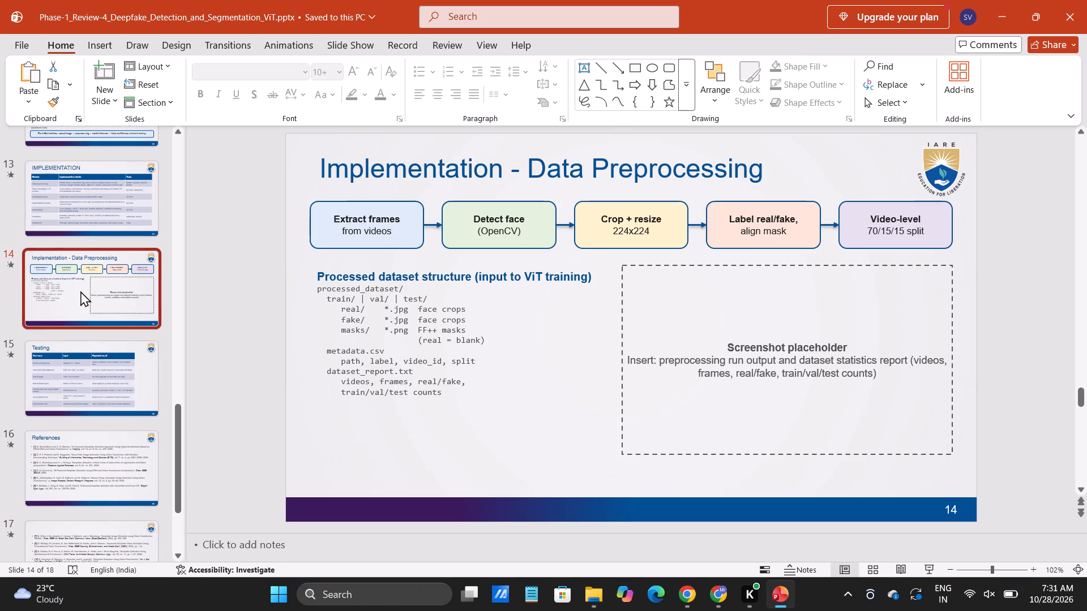
pyautogui.click(82, 208)
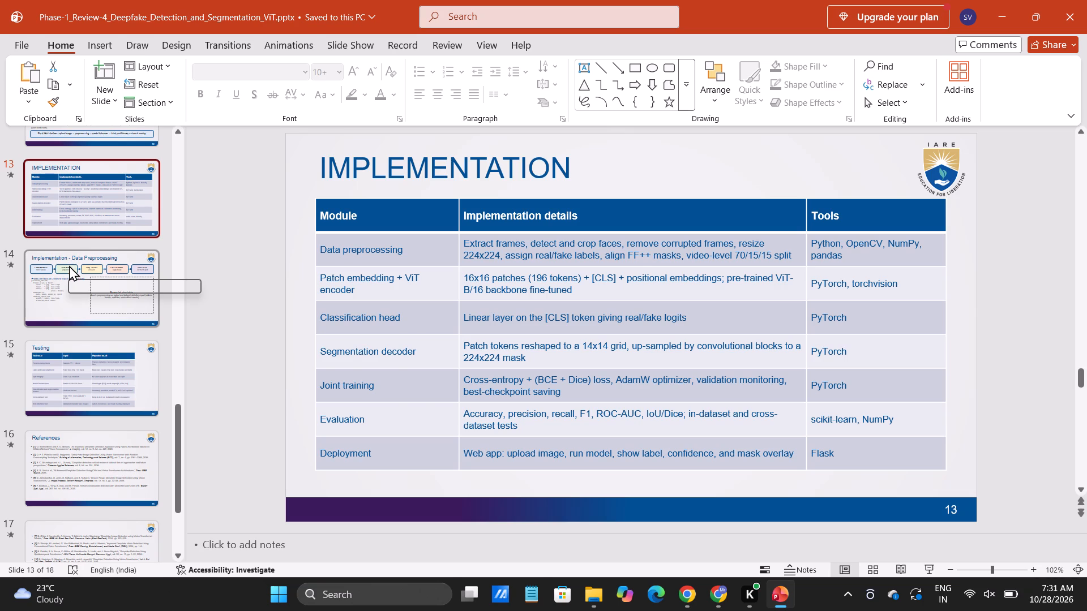
# On slide 14, shorten the title "Implementation - Data Preprocessing" to "Implementation".
pyautogui.click(69, 265)
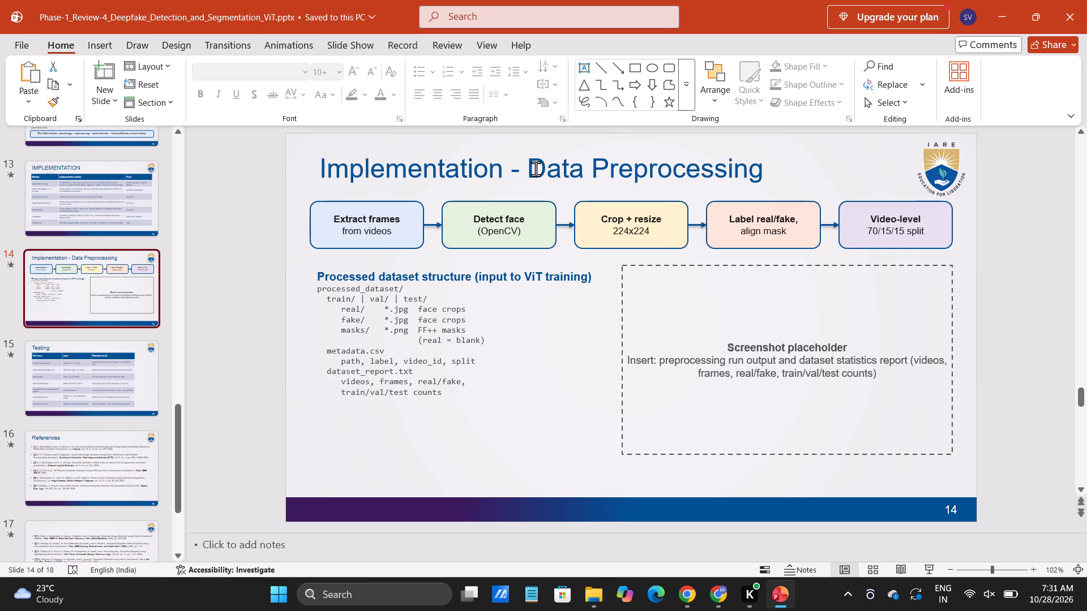
pyautogui.moveTo(529, 166); pyautogui.dragTo(766, 179)
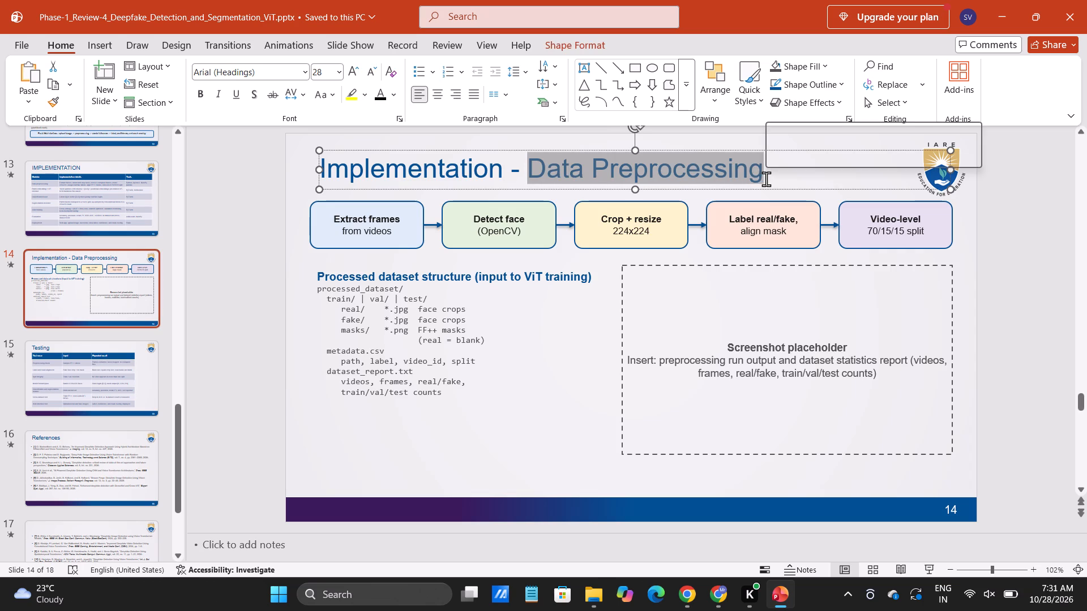
pyautogui.press('BackSpace')
pyautogui.press('BackSpace')
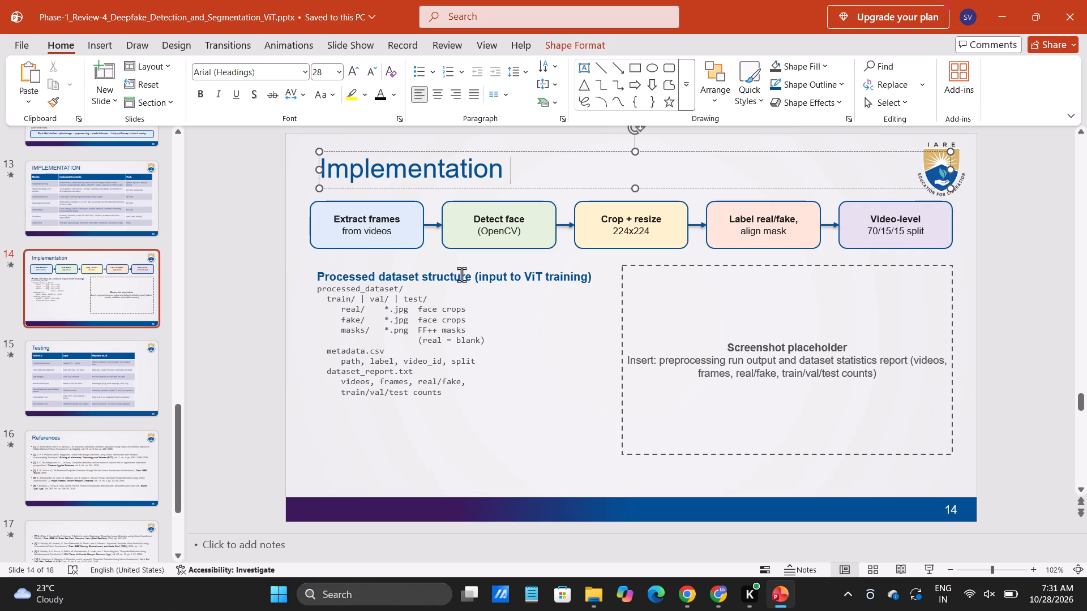
# Delete the "Processed dataset structure" text box and the dashed screenshot placeholder from slide 14.
pyautogui.click(417, 264)
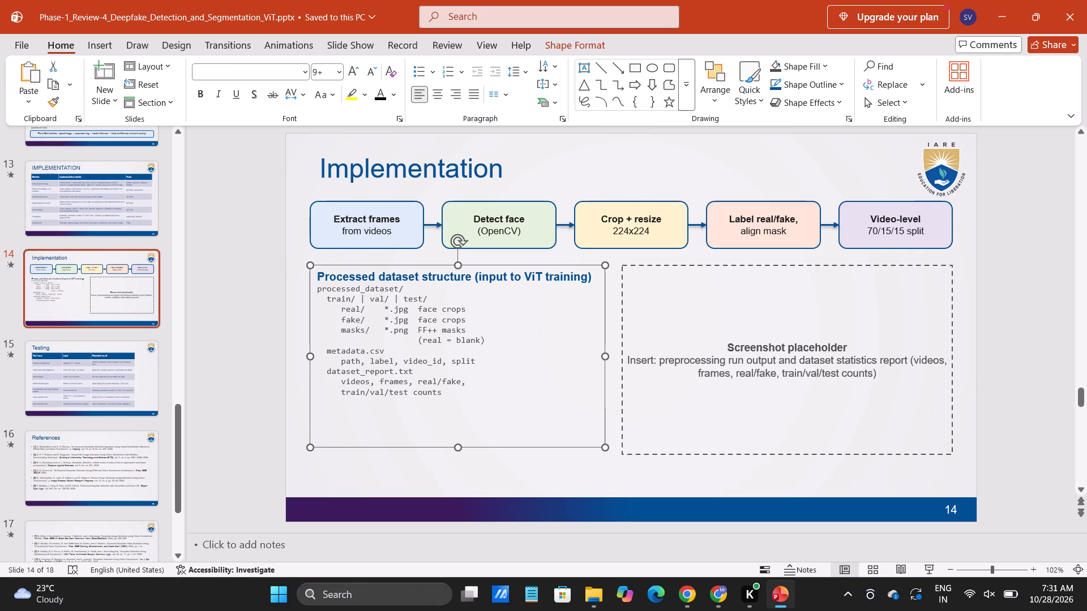
pyautogui.click(421, 264)
pyautogui.press('Delete')
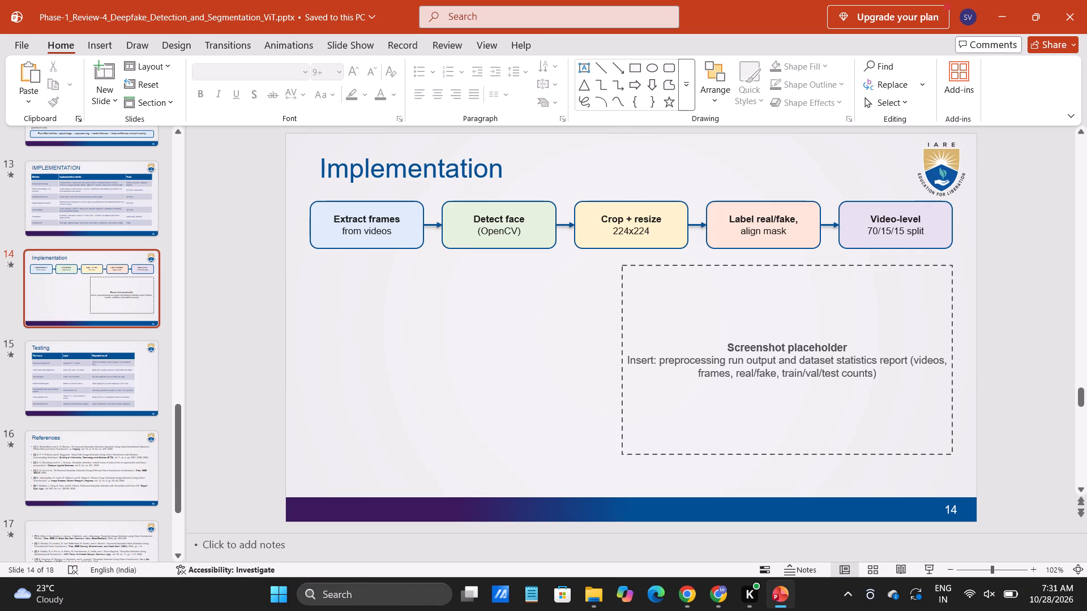
pyautogui.click(671, 263)
pyautogui.press('Delete')
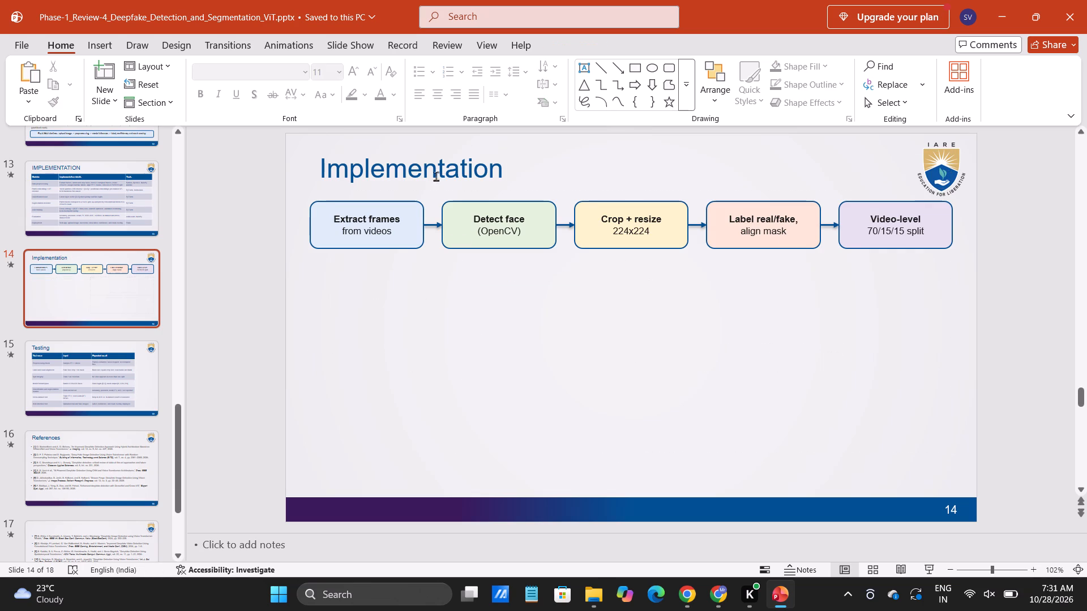
# Delete the whole five-box preprocessing flow diagram with its connecting arrows from slide 14.
pyautogui.moveTo(301, 183); pyautogui.dragTo(1015, 311)
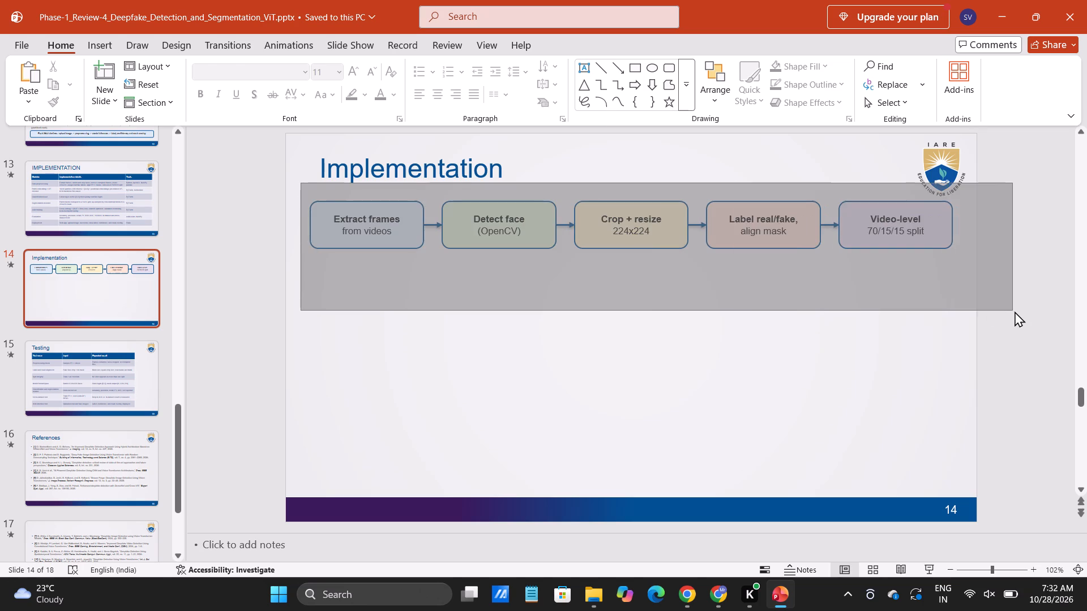
pyautogui.moveTo(1015, 311); pyautogui.dragTo(1015, 310)
pyautogui.press('Delete')
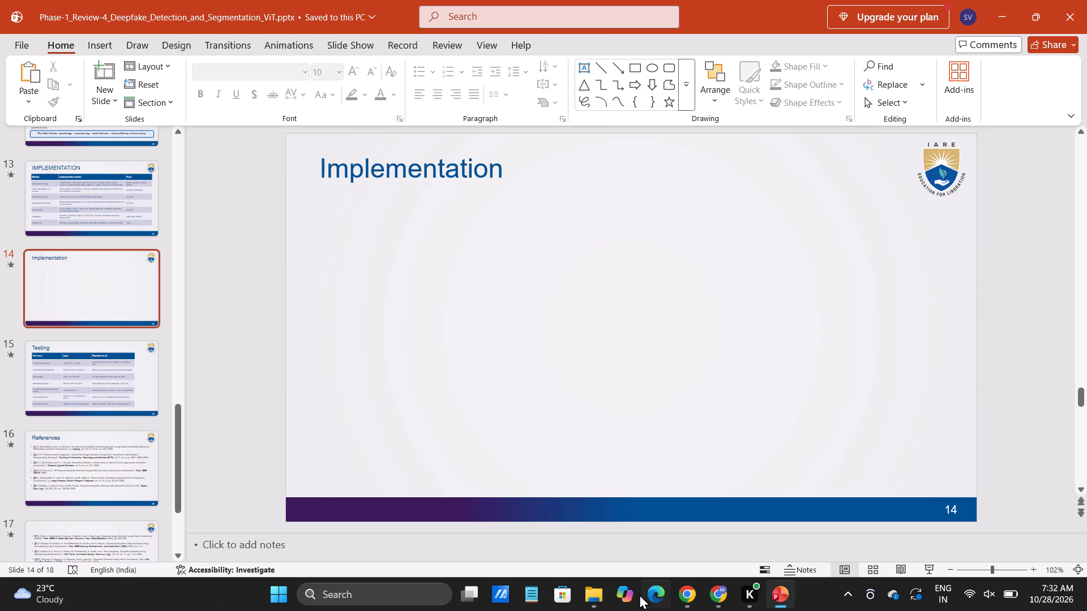
# Copy "Screenshot 2026-10-27 232321.png" from the Screenshots folder in Pictures and paste it onto slide 14 in PowerPoint.
pyautogui.click(603, 600)
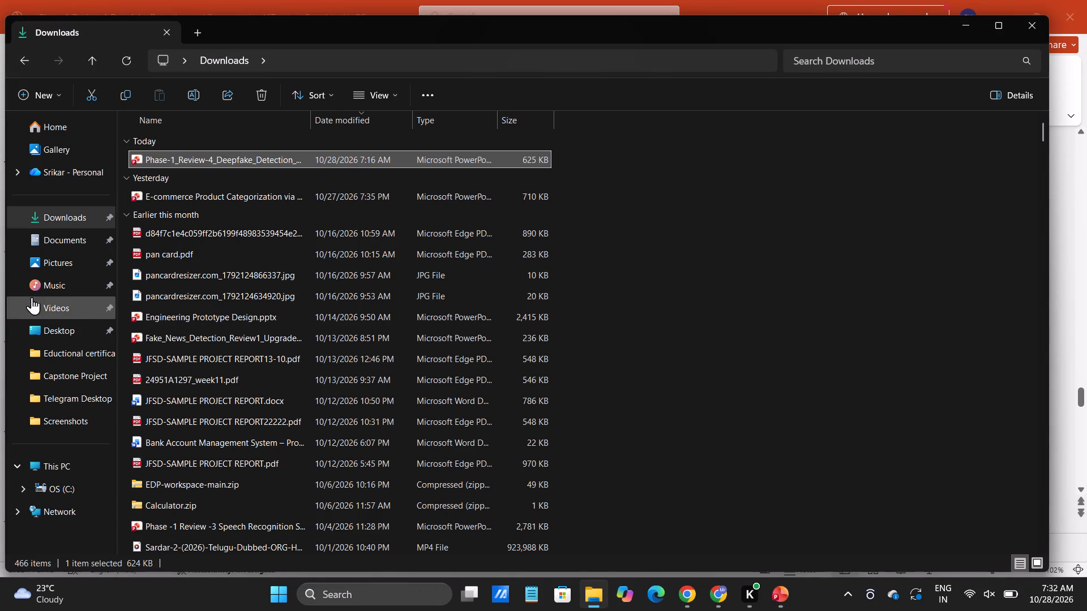
pyautogui.click(66, 267)
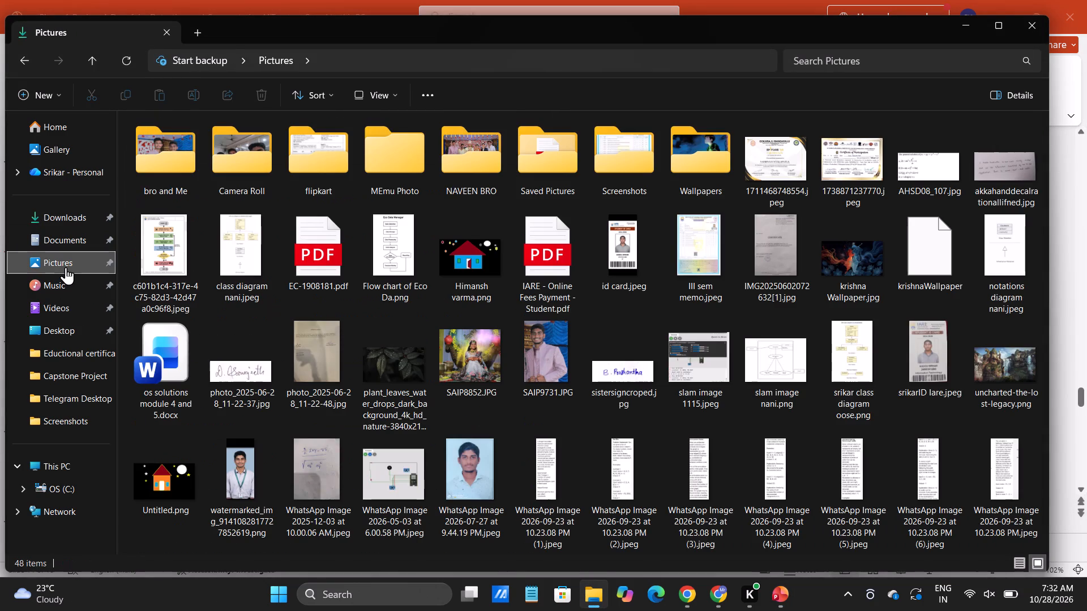
pyautogui.doubleClick(593, 169)
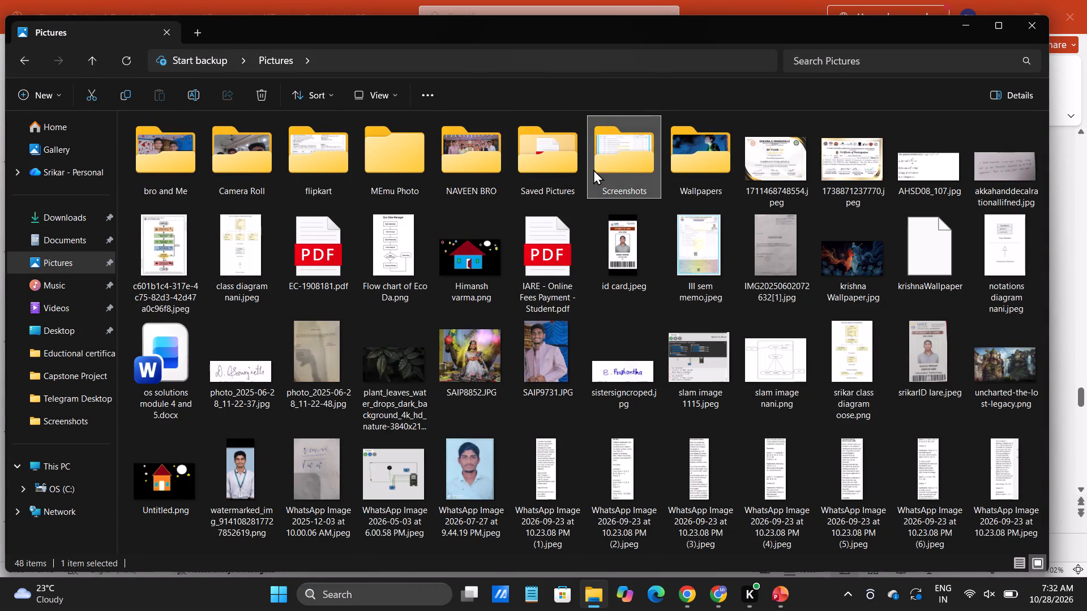
pyautogui.scroll(-20, 592, 323)
pyautogui.scroll(-2, 592, 323)
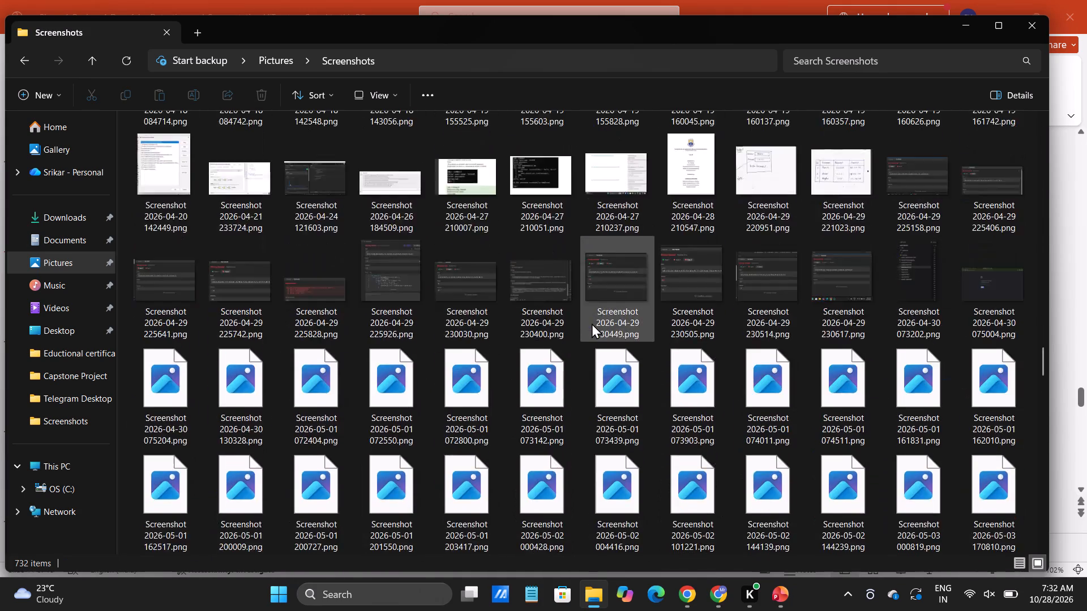
pyautogui.scroll(-13, 592, 323)
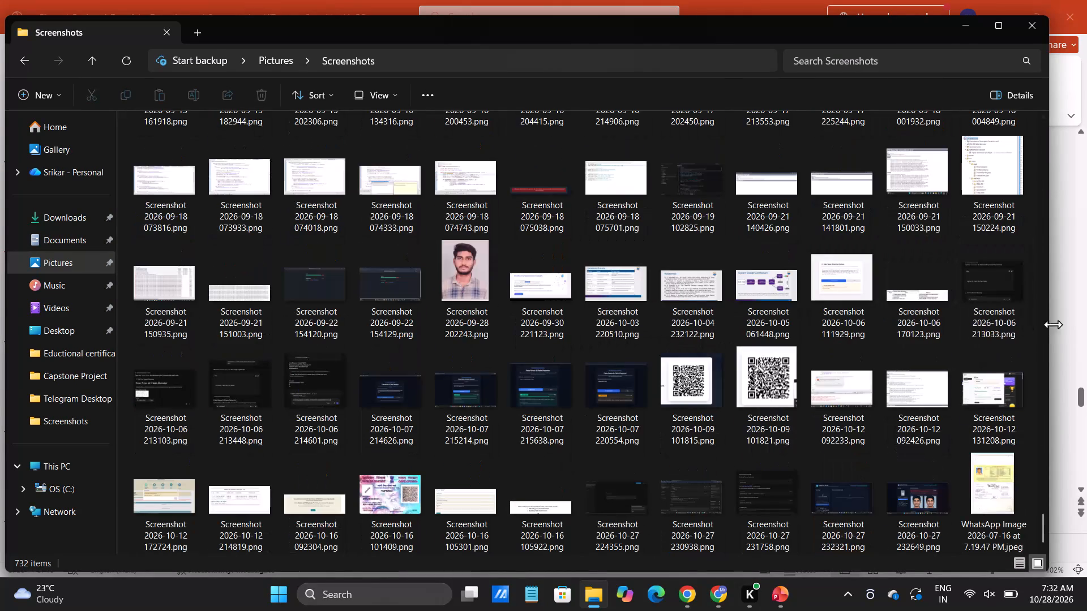
pyautogui.click(862, 512)
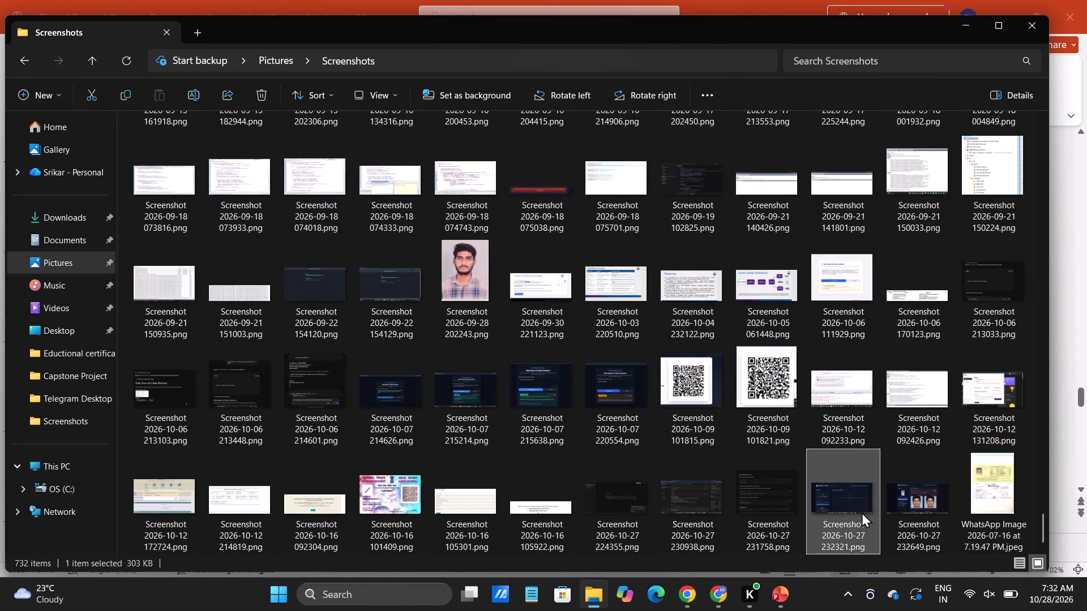
pyautogui.hotkey('ctrl', 'c')
pyautogui.hotkey('alt', 'Tab')
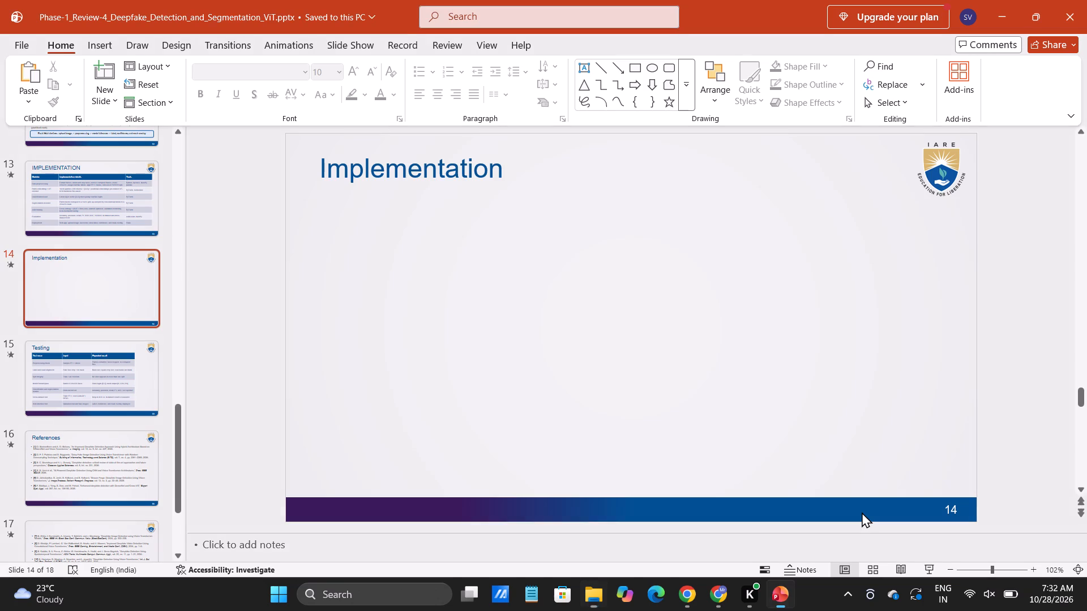
pyautogui.hotkey('ctrl', 'v')
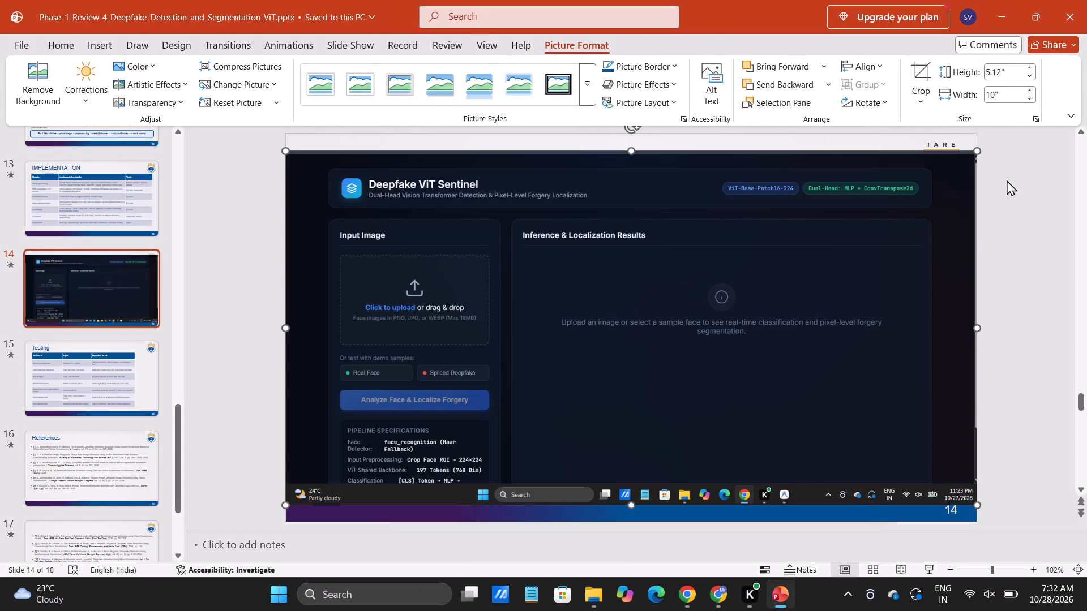
# Shrink the pasted screenshot to about 8.45" by 4.33" and place it below the "Implementation" title, clear of the logo.
pyautogui.moveTo(976, 150); pyautogui.dragTo(917, 208)
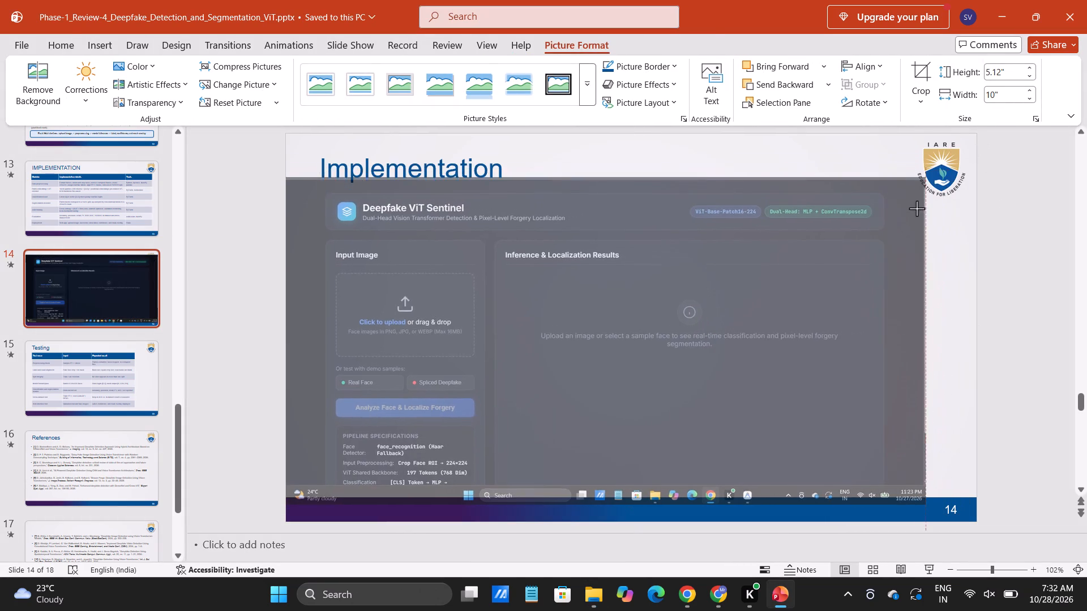
pyautogui.moveTo(917, 208); pyautogui.dragTo(870, 235)
pyautogui.moveTo(692, 318); pyautogui.dragTo(728, 302)
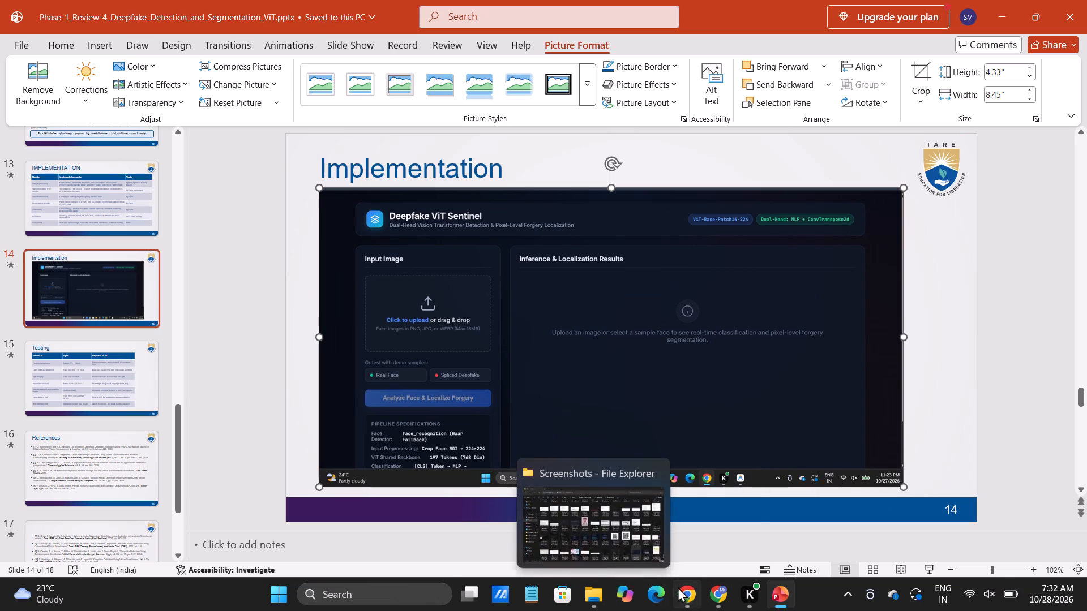
pyautogui.click(603, 591)
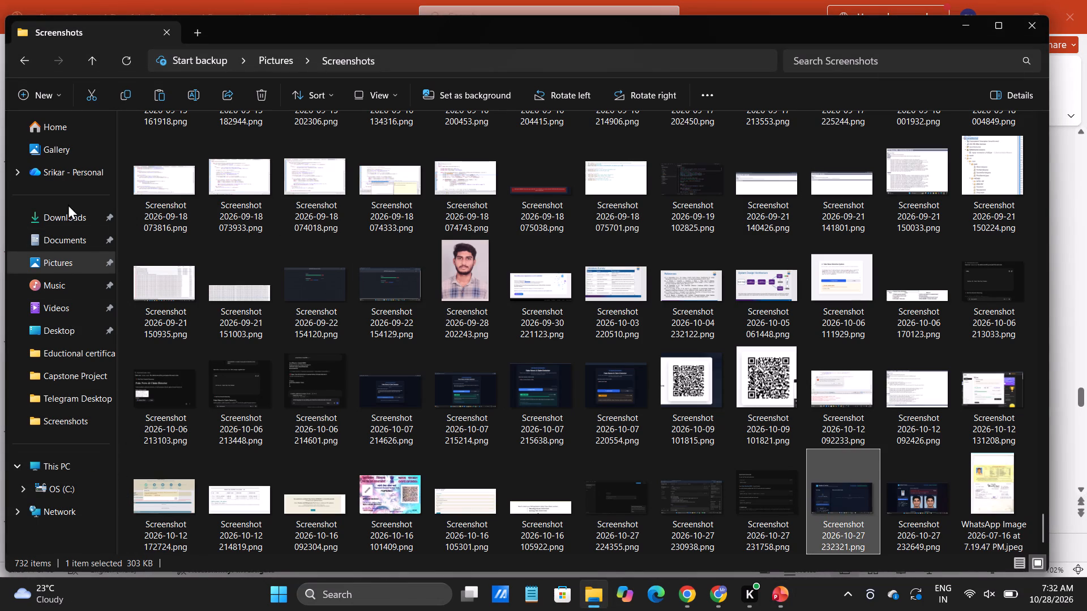
pyautogui.doubleClick(76, 492)
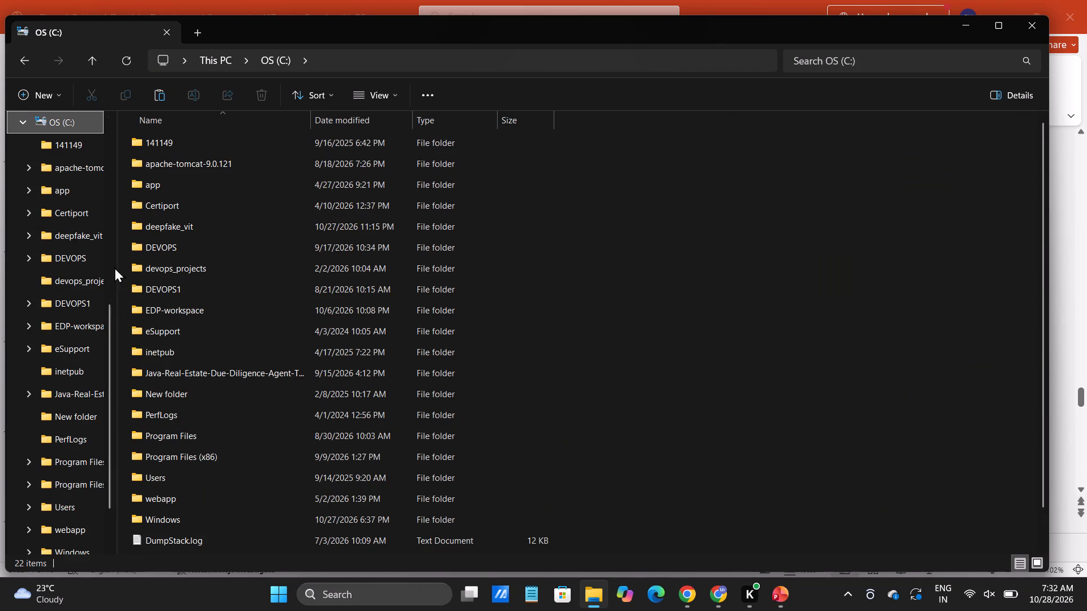
pyautogui.doubleClick(186, 225)
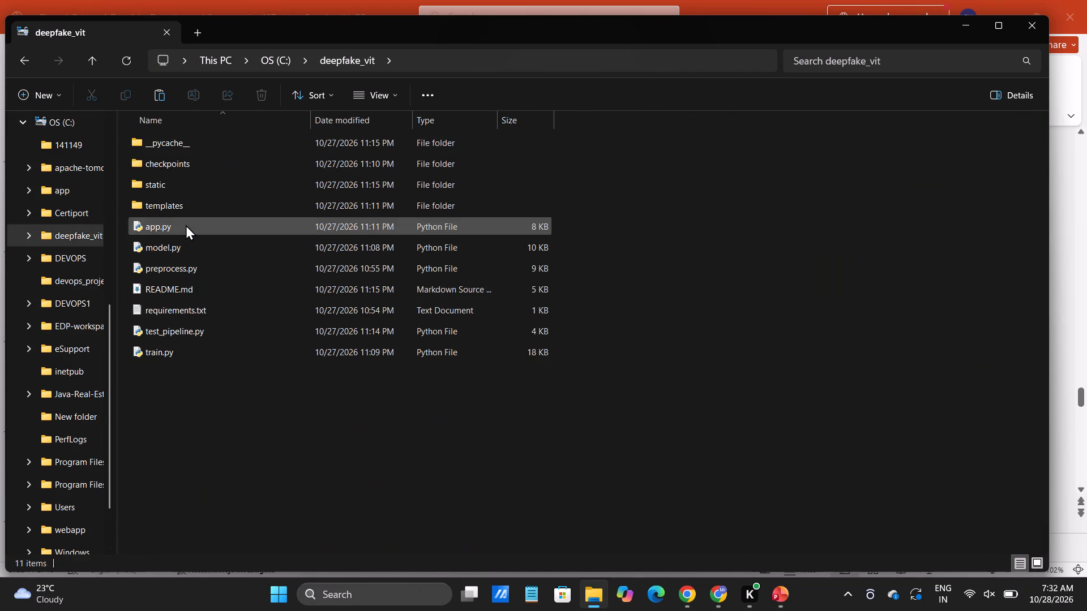
pyautogui.doubleClick(185, 204)
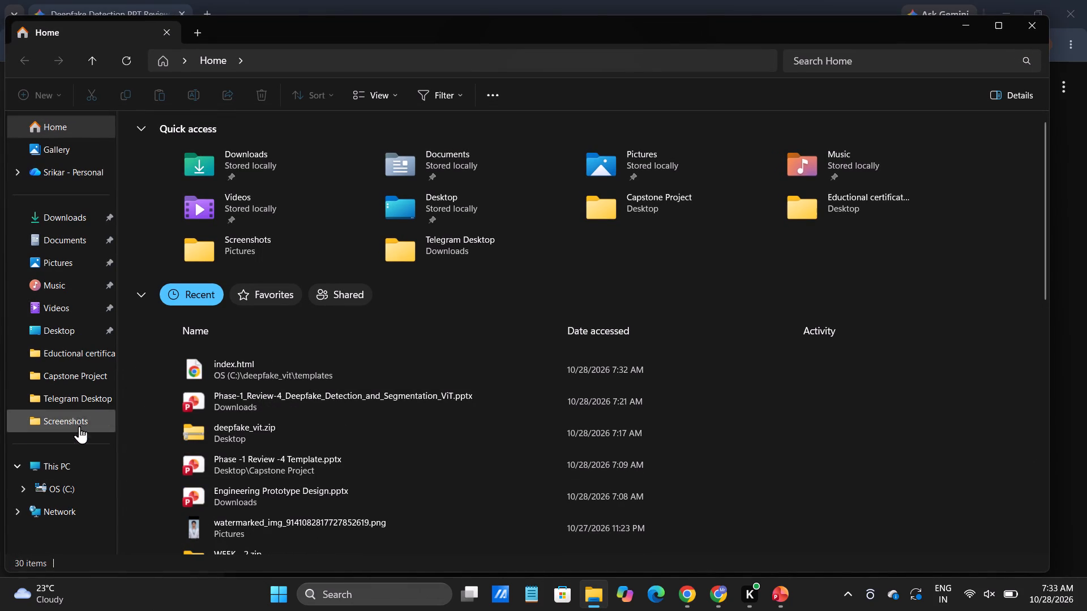
pyautogui.click(82, 489)
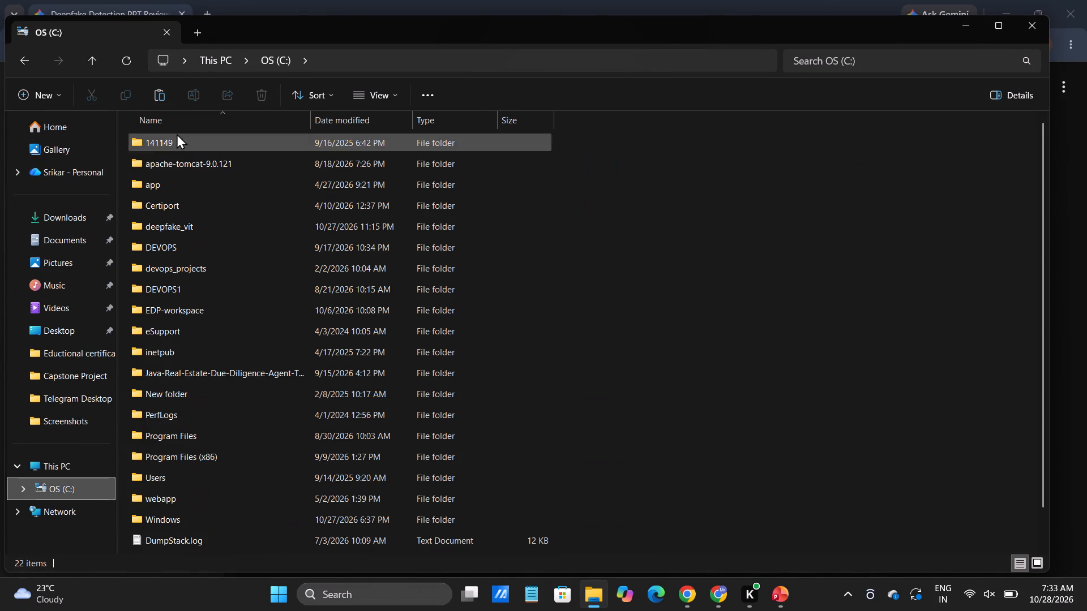
pyautogui.doubleClick(195, 233)
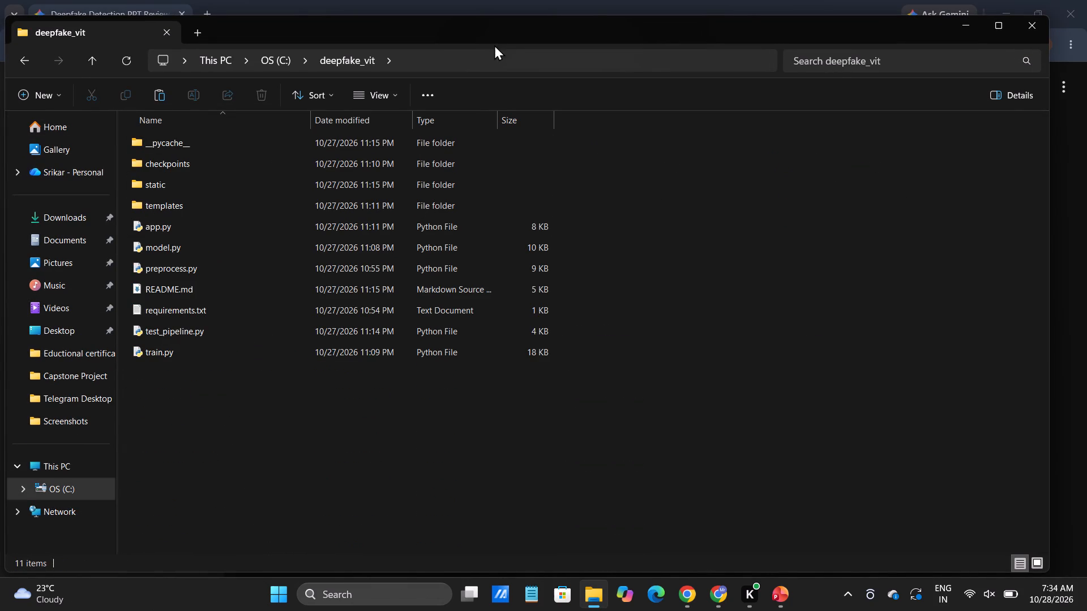
pyautogui.click(485, 56)
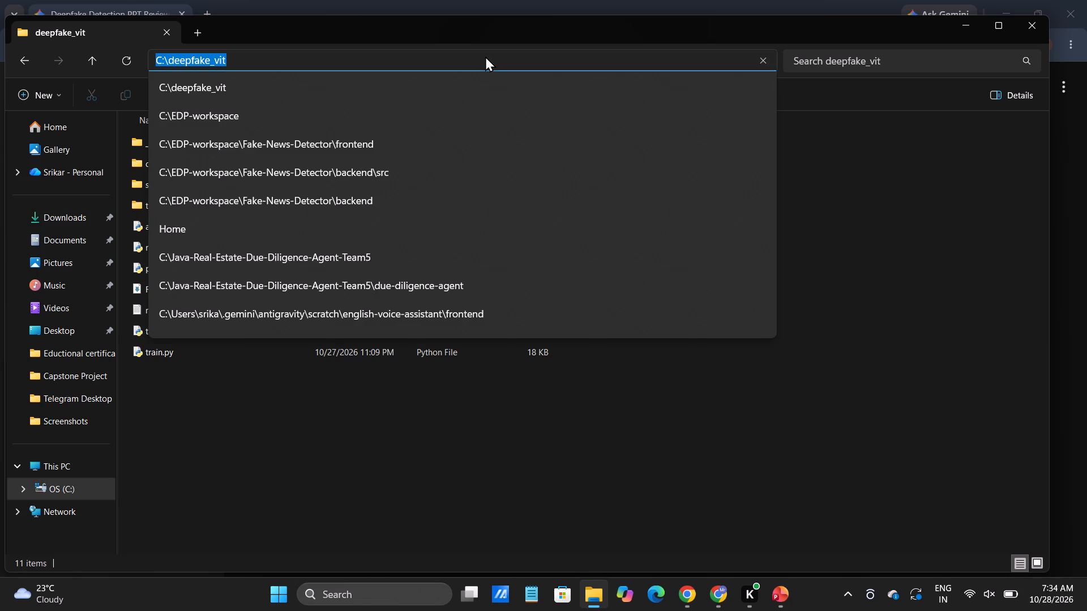
pyautogui.write('cmd')
pyautogui.press('Return')
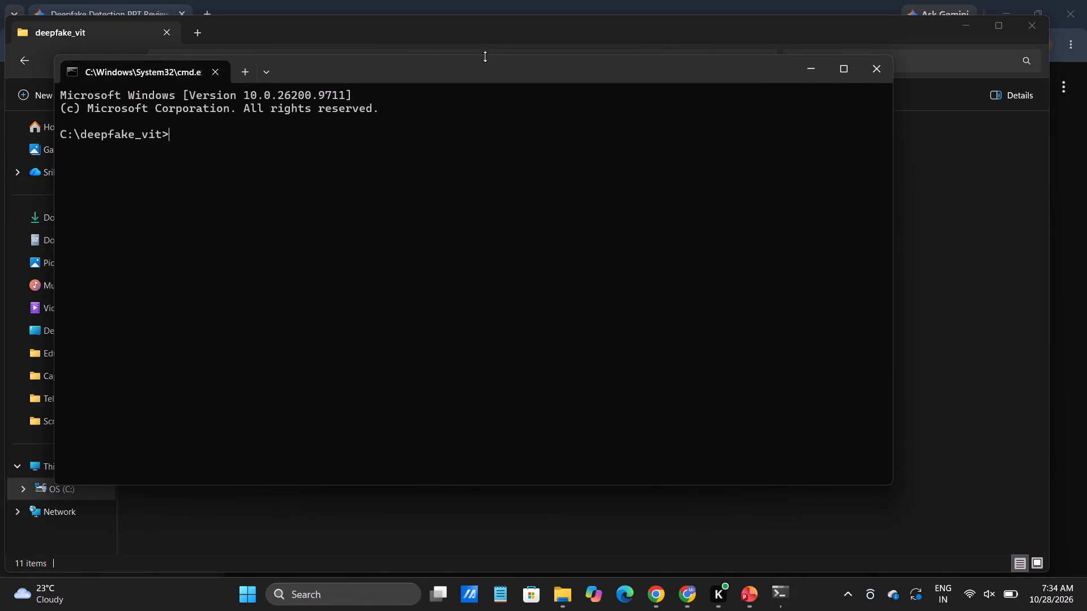
# Run "python app.py" in the command prompt to start the deepfake detection web application.
pyautogui.click(485, 56)
pyautogui.press('p')
pyautogui.press('[')
pyautogui.press('BackSpace')
pyautogui.write('python app.py')
pyautogui.press('Return')
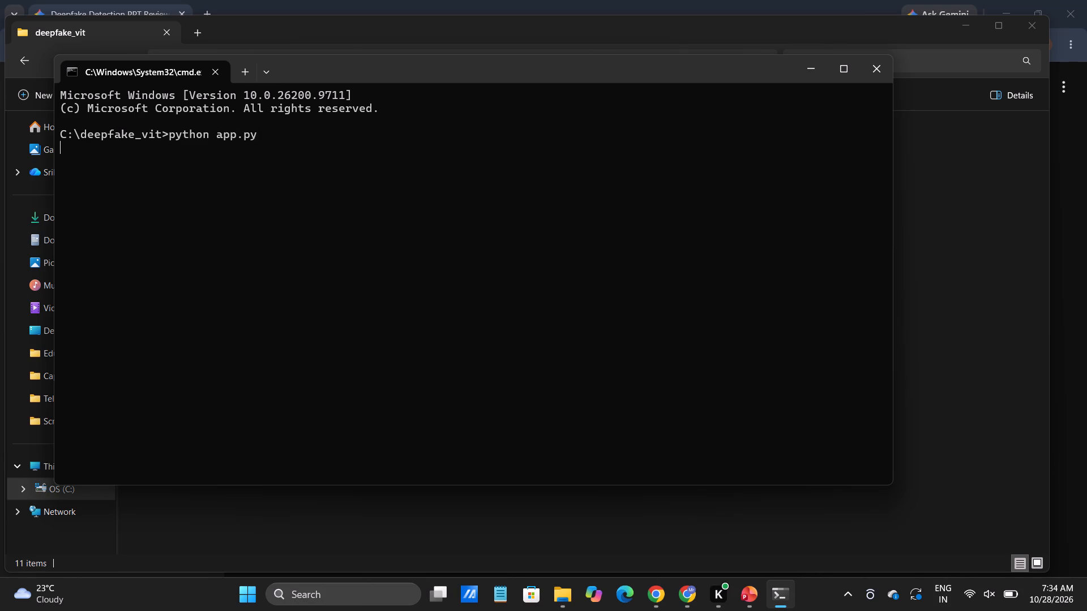
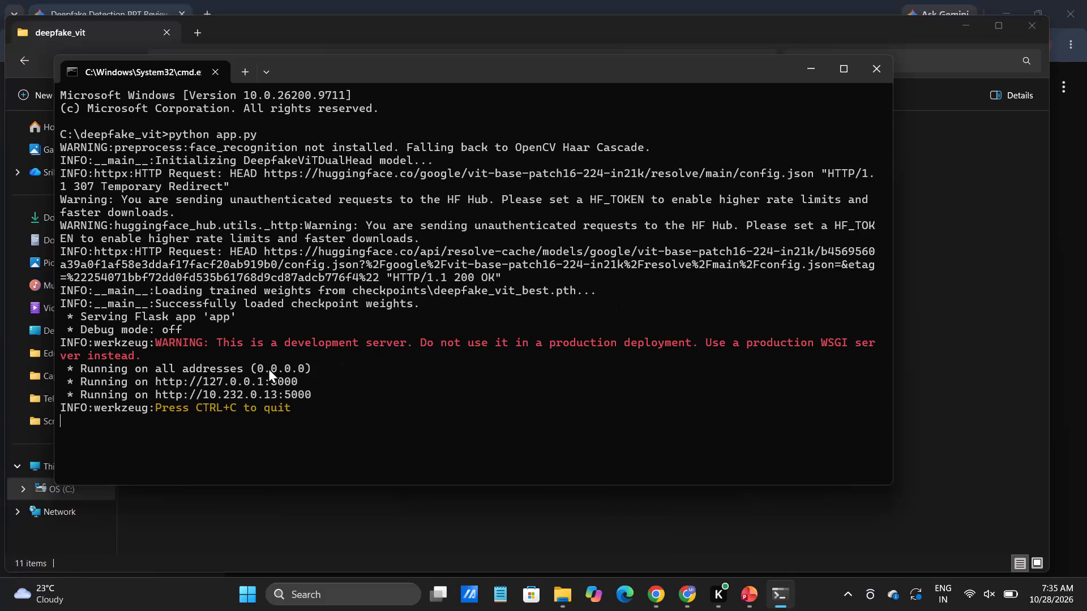
pyautogui.keyDown('ctrl'); pyautogui.click(179, 380); pyautogui.keyUp('ctrl')
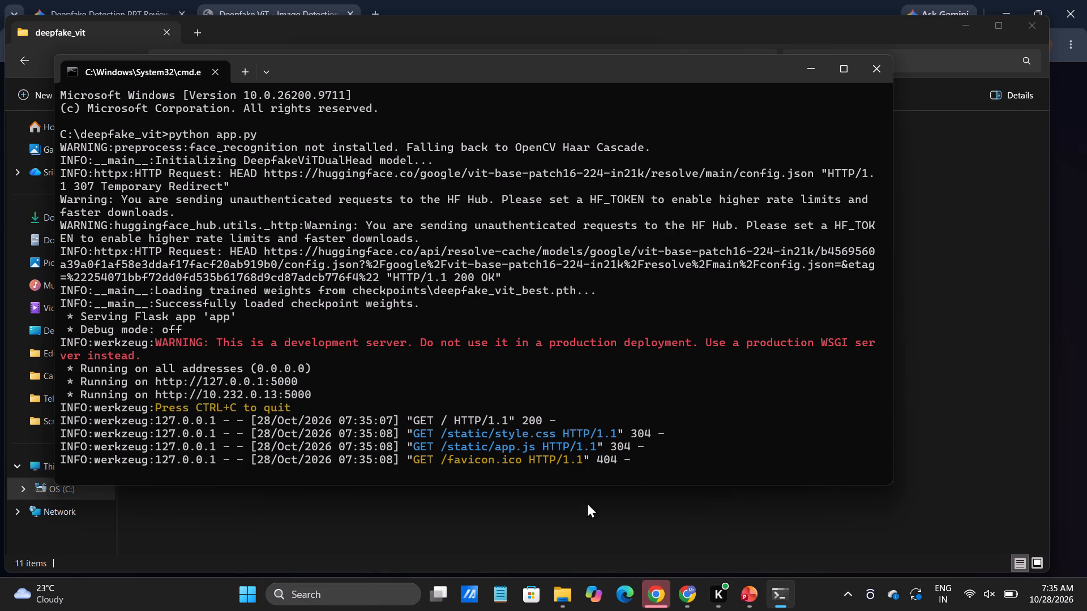
pyautogui.click(654, 597)
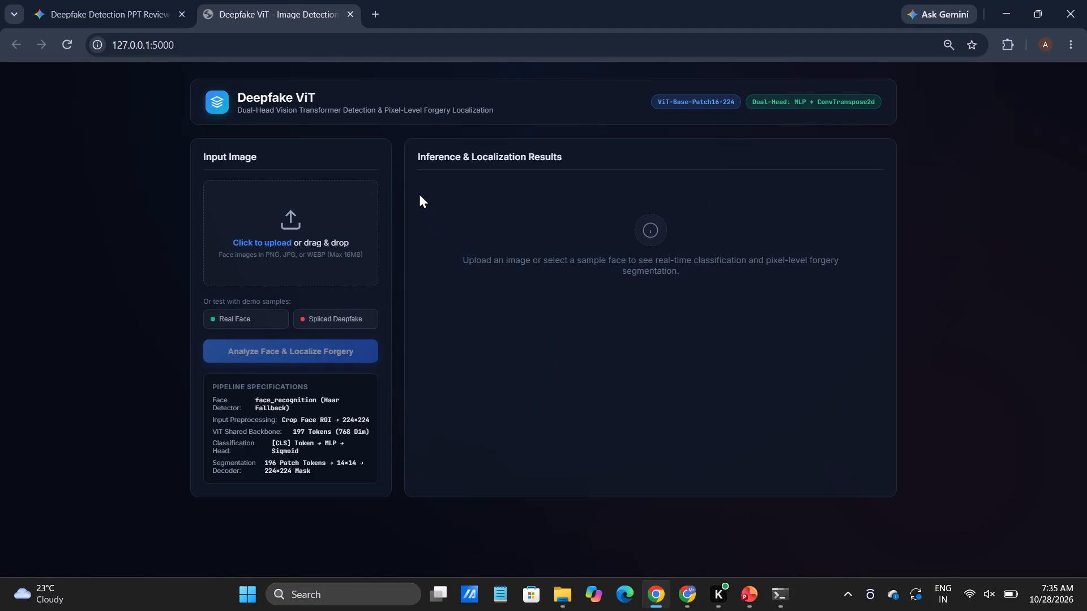
# Capture a screenshot region of the Deepfake ViT start page, covering the header, Input Image and Inference & Localization Results sections.
pyautogui.scroll(1, 419, 193)
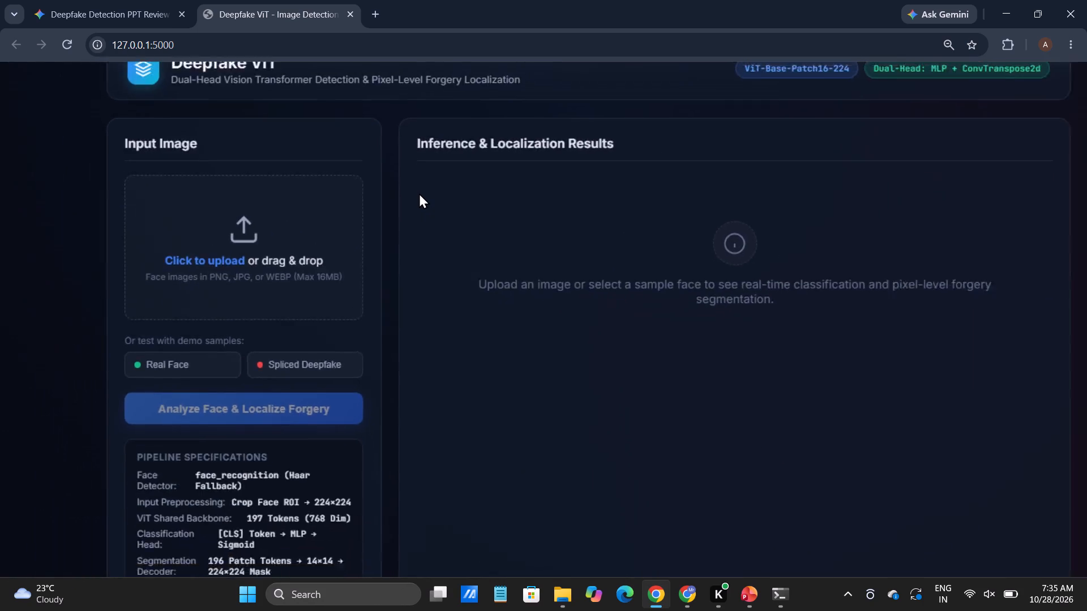
pyautogui.scroll(1, 419, 193)
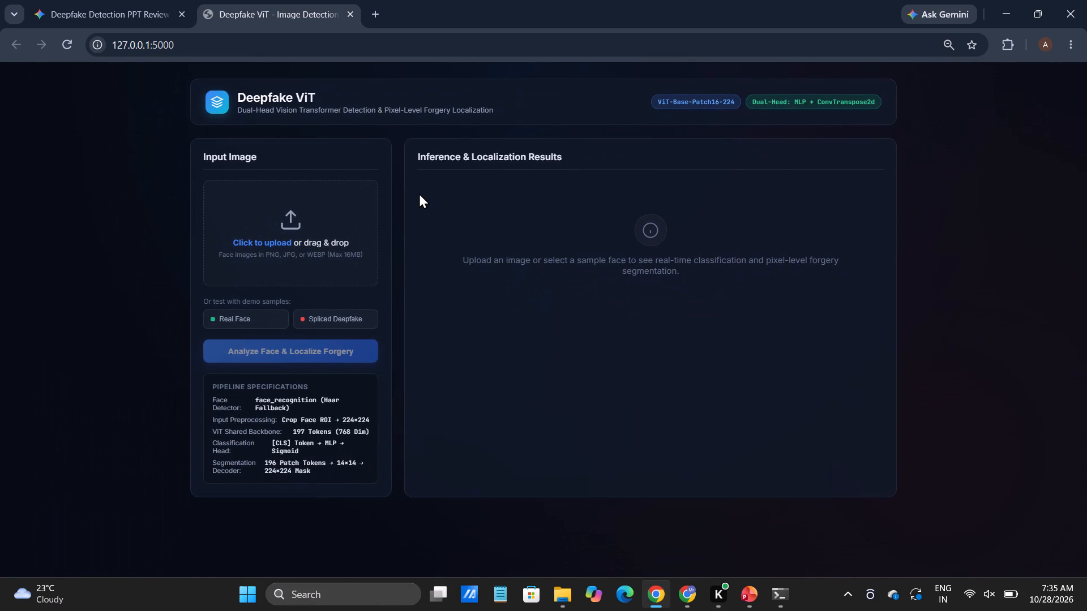
pyautogui.hotkey('ctrl', '=')
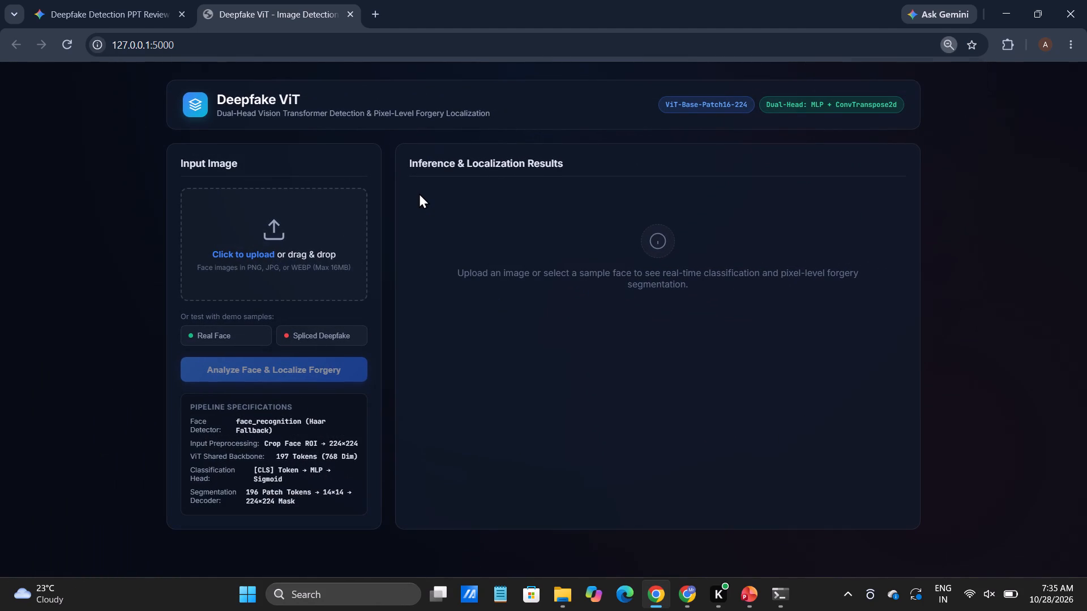
pyautogui.hotkey('ctrl', '=')
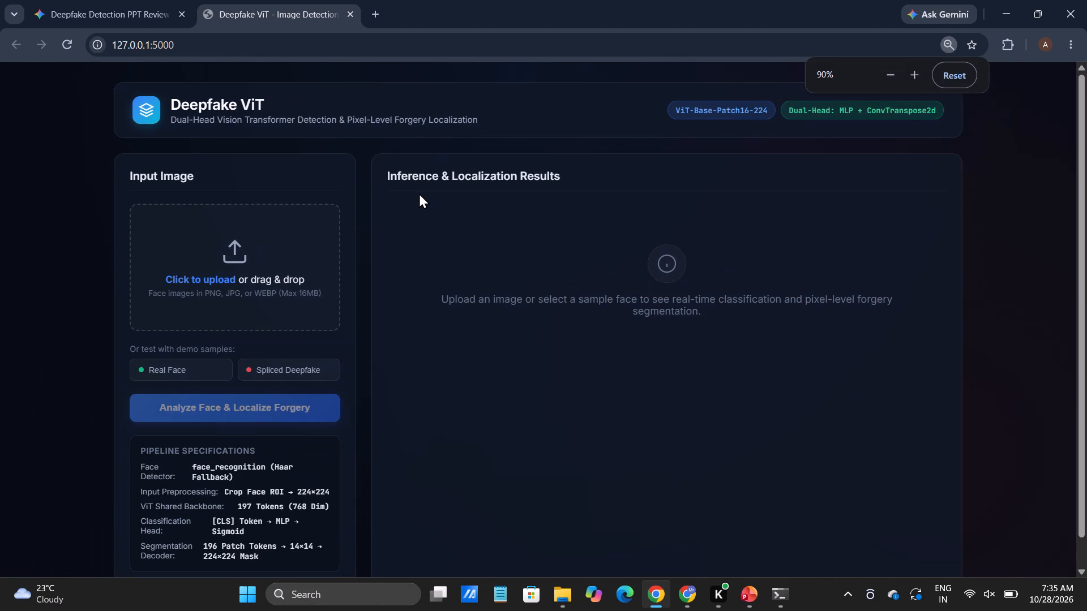
pyautogui.scroll(-1, 471, 214)
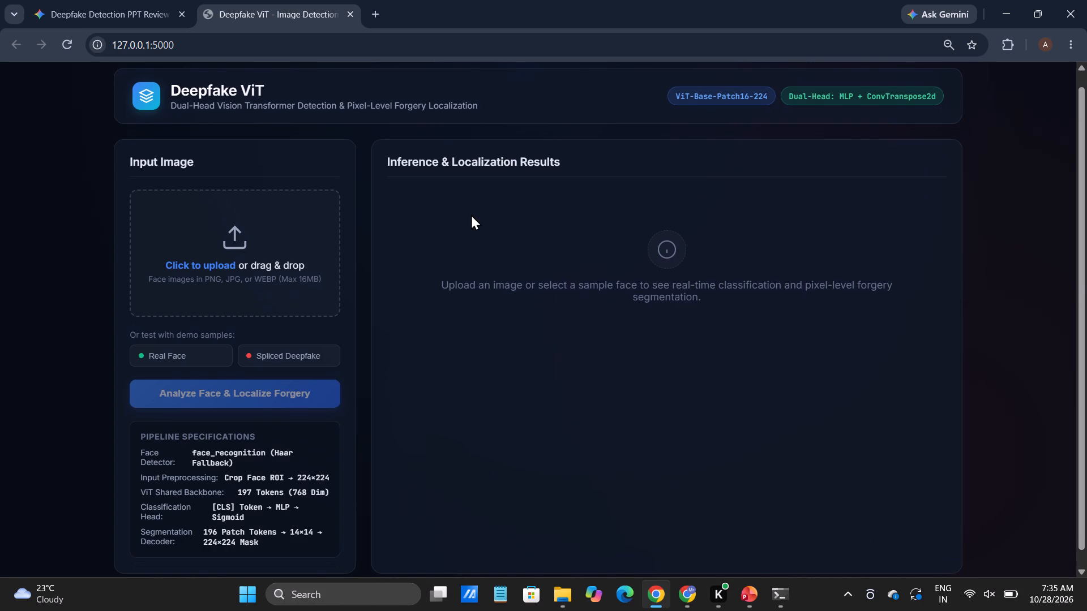
pyautogui.press('Print')
pyautogui.moveTo(3, 62); pyautogui.dragTo(1058, 584)
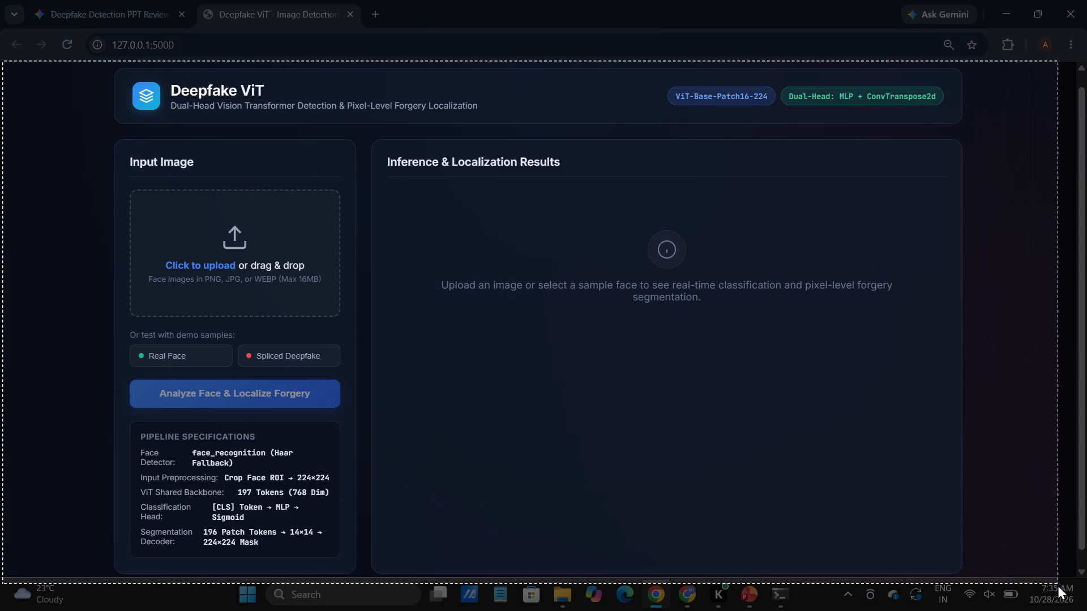
pyautogui.moveTo(1058, 584); pyautogui.dragTo(1068, 589)
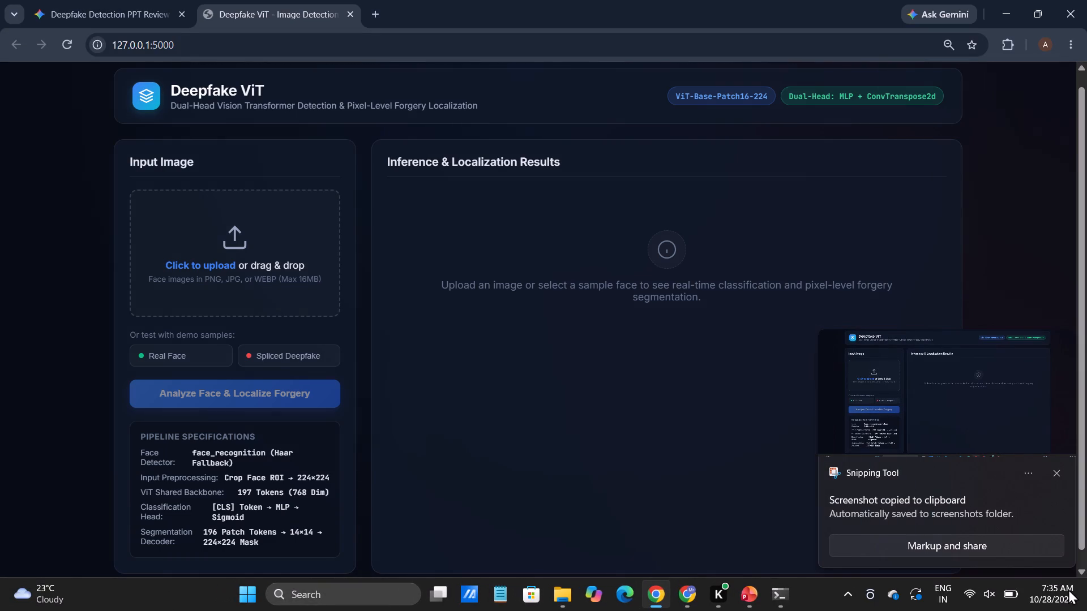
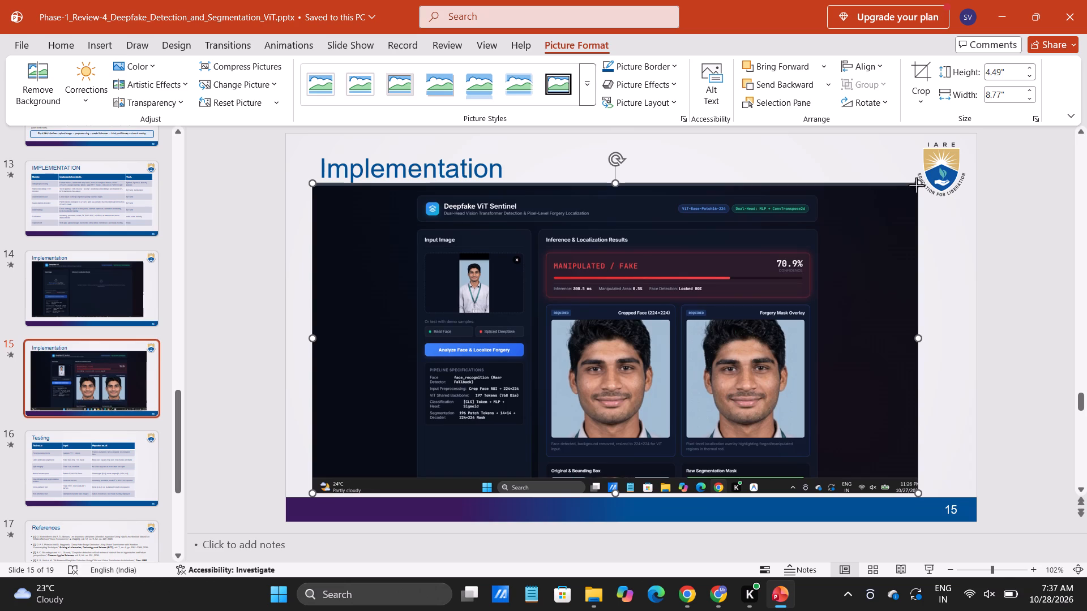
pyautogui.moveTo(916, 185); pyautogui.dragTo(896, 193)
pyautogui.moveTo(752, 255); pyautogui.dragTo(761, 247)
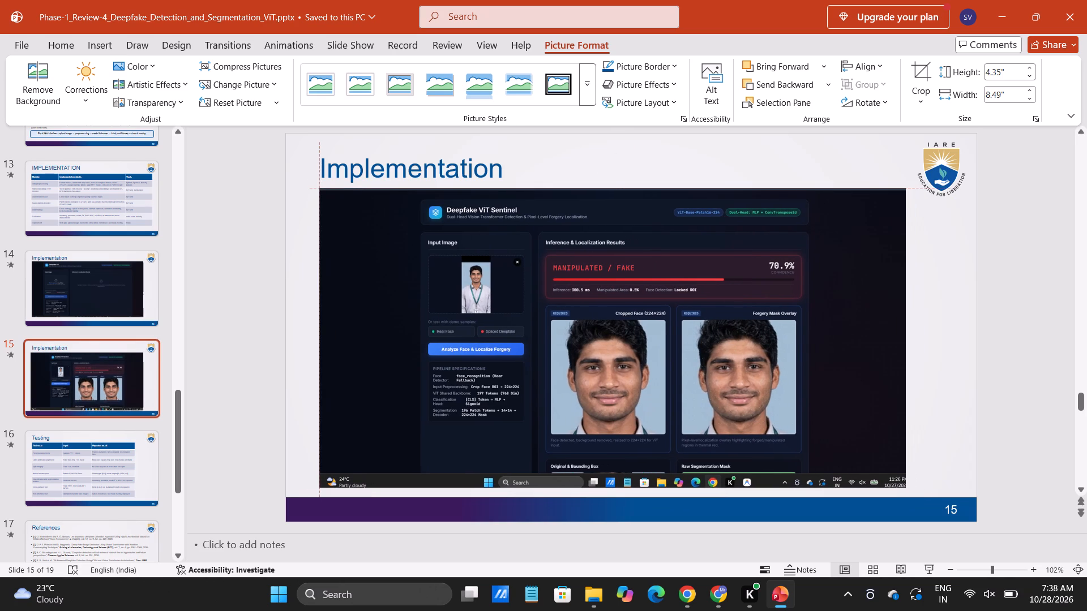
pyautogui.moveTo(761, 247); pyautogui.dragTo(761, 248)
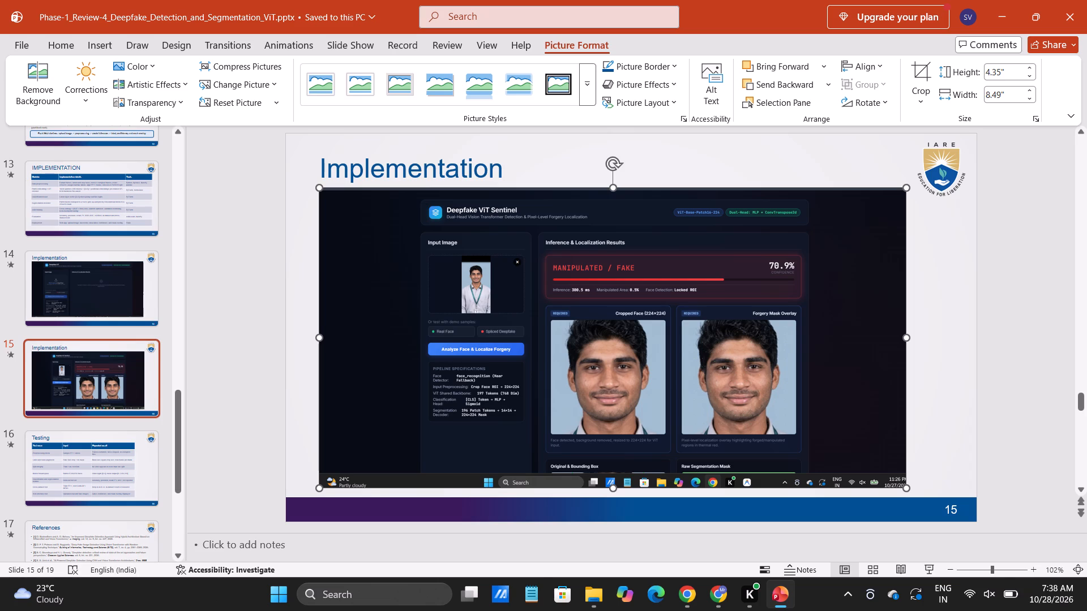
# Save the presentation.
pyautogui.hotkey('ctrl', 's')
# Look over the Testing slide 16 and the References slide 17.
pyautogui.click(69, 479)
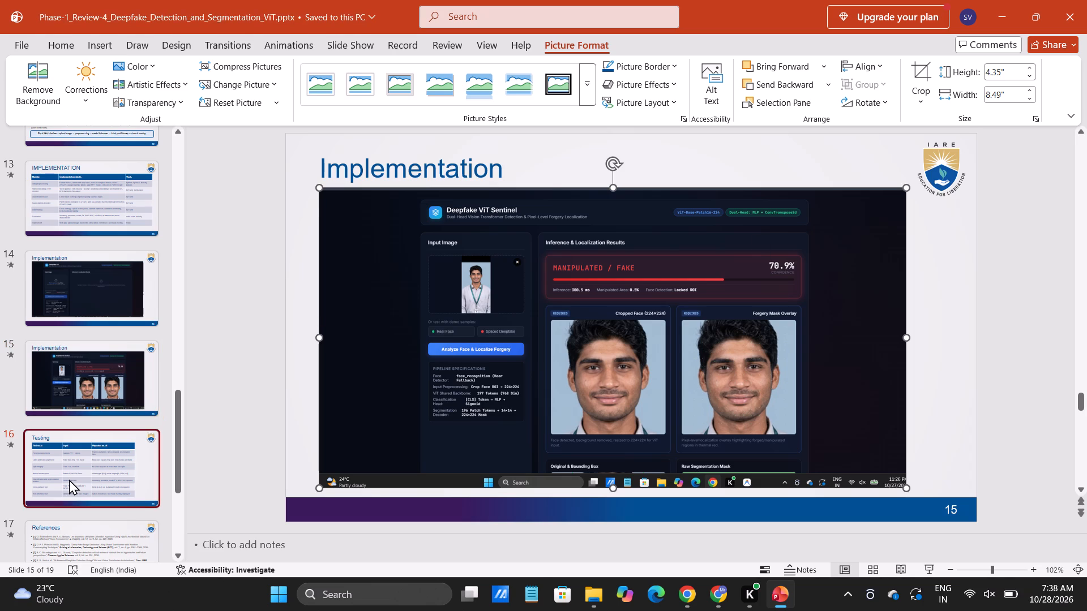
pyautogui.scroll(-1, 69, 479)
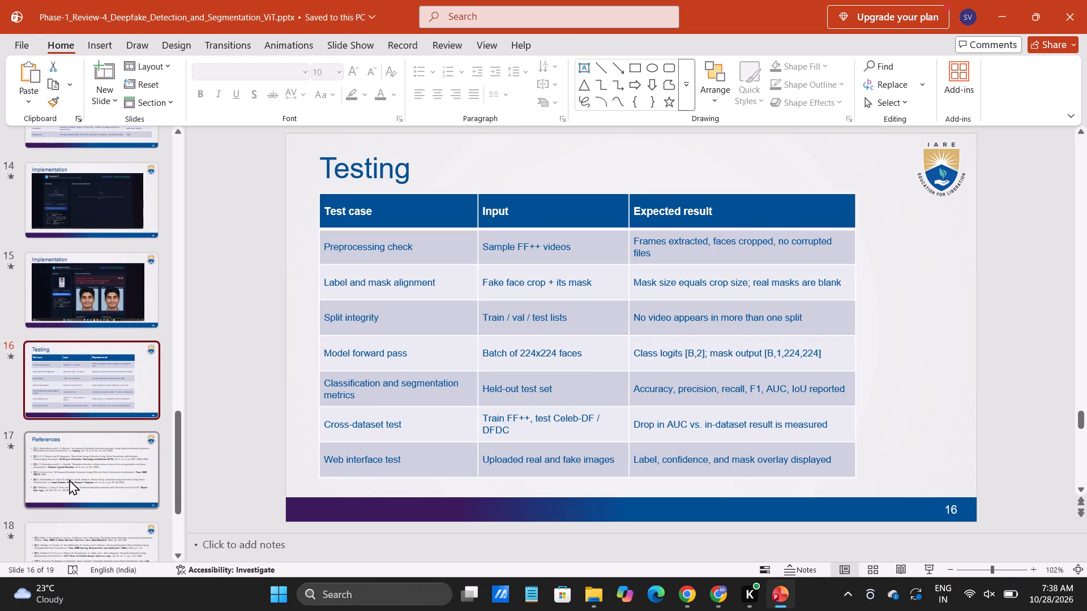
pyautogui.click(69, 479)
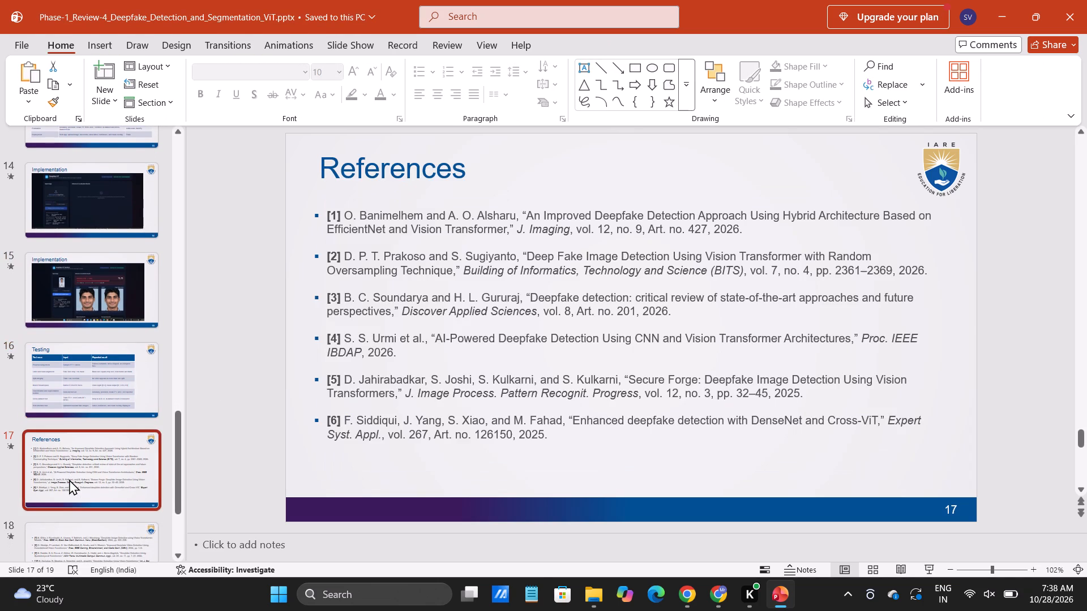
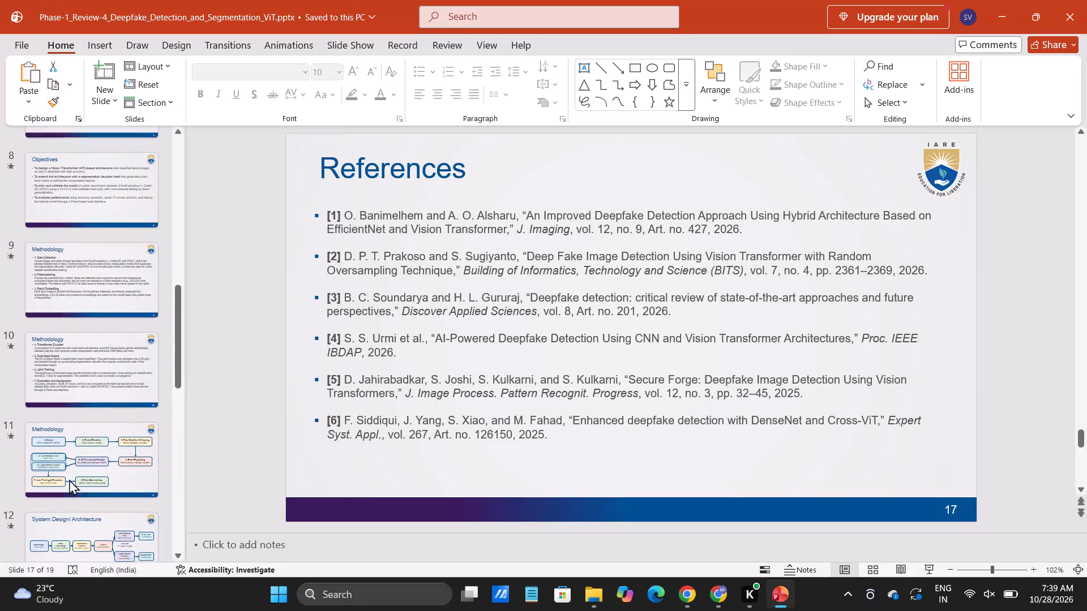
# Open the Phase-1 Review-3 Deepfake Detection presentation from the Capstone Project folder in File Explorer.
pyautogui.scroll(1, 69, 479)
pyautogui.scroll(-3, 69, 479)
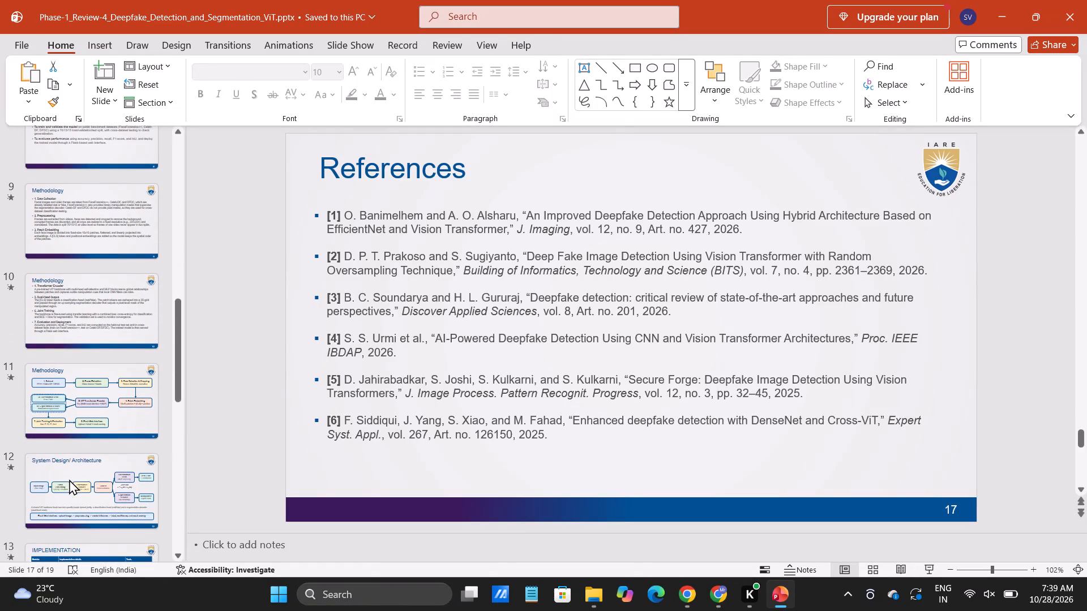
pyautogui.scroll(-1, 69, 479)
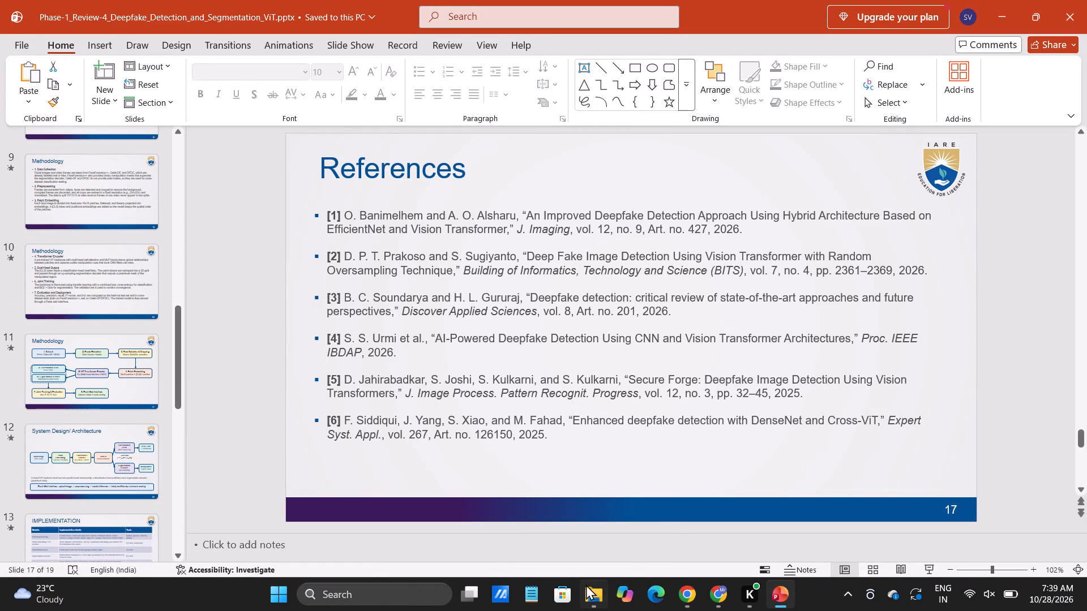
pyautogui.click(586, 584)
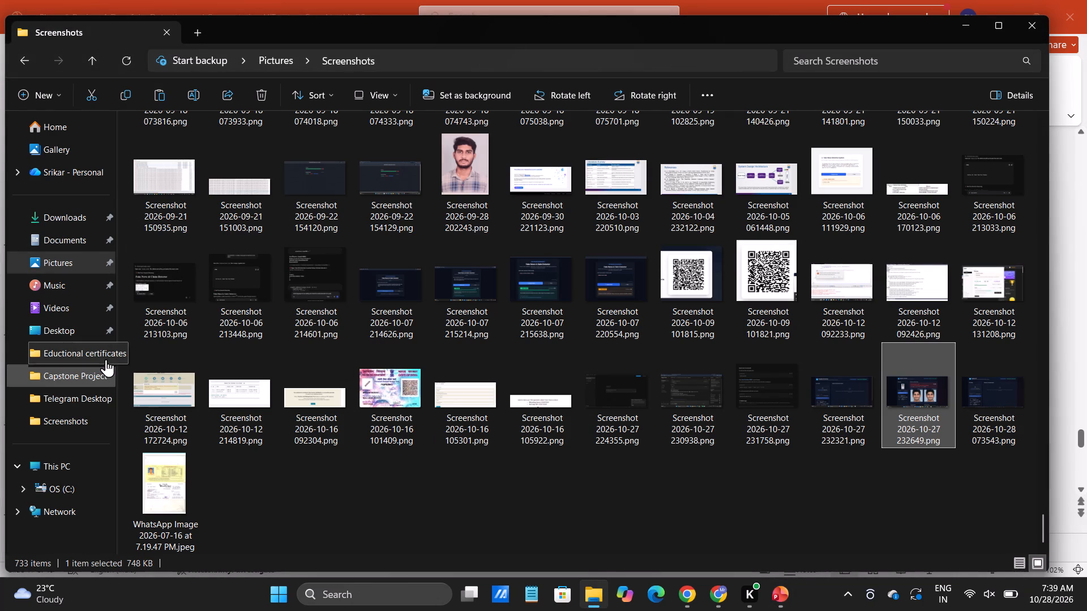
pyautogui.click(89, 384)
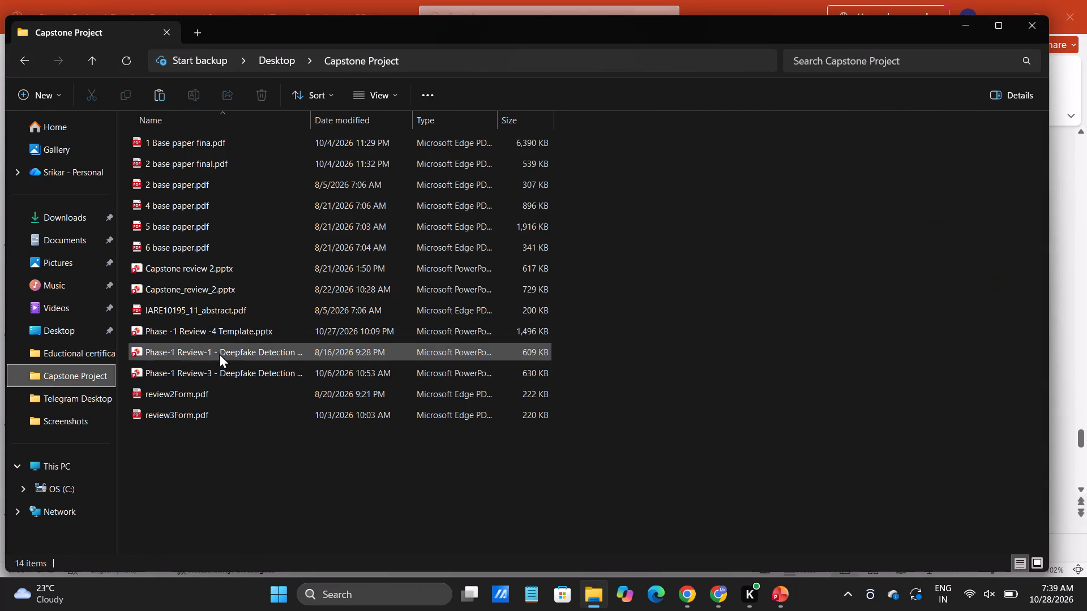
pyautogui.doubleClick(228, 366)
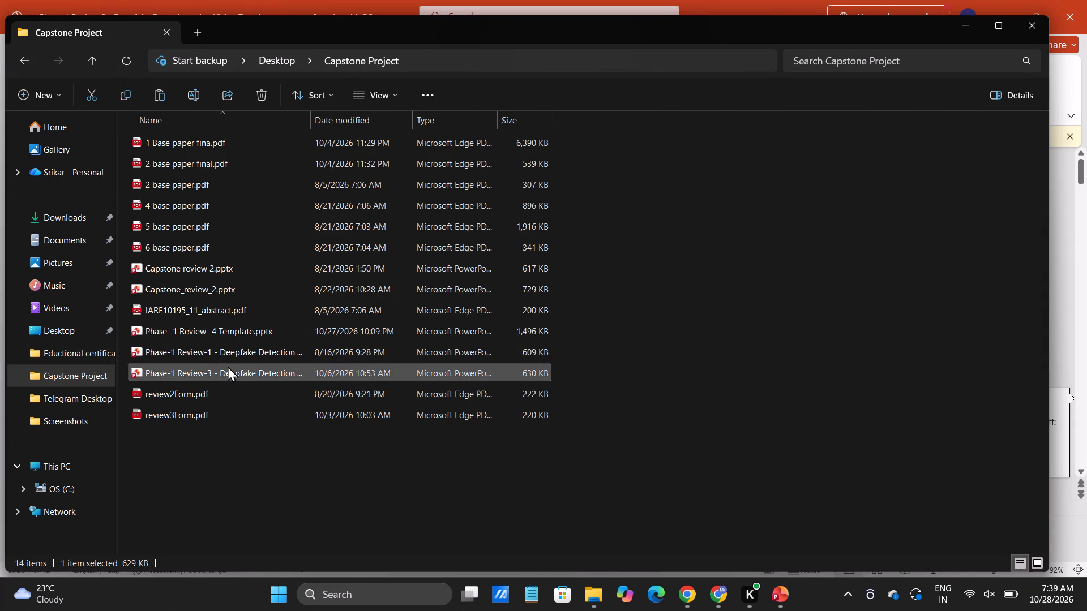
pyautogui.click(973, 20)
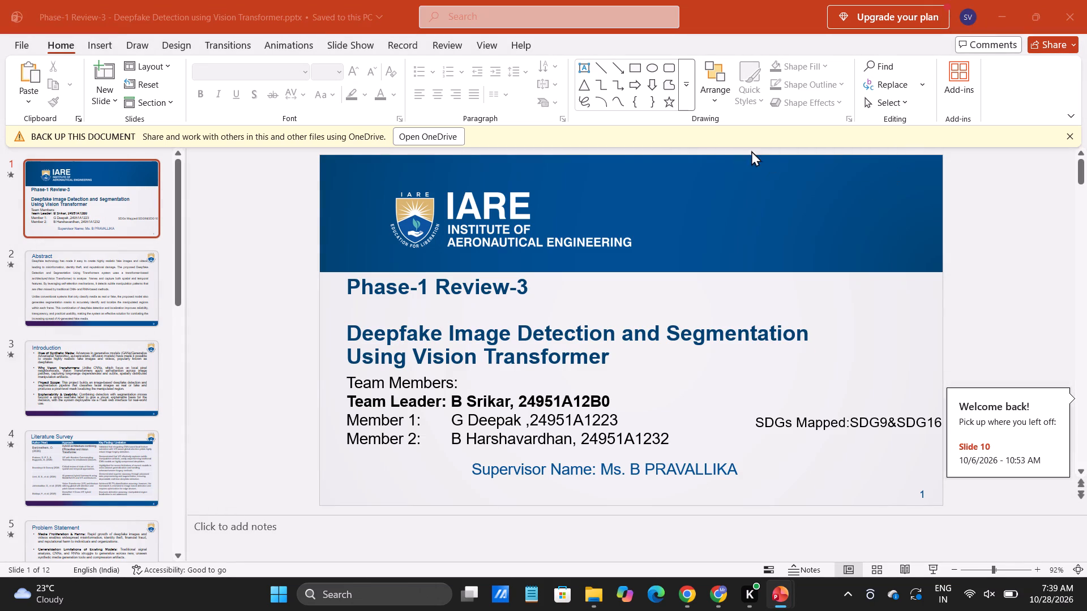
# Copy System Design/Architecture slide 10 from the Review-3 presentation, close that file, and paste the slide after slide 12 of the Review-4 presentation.
pyautogui.scroll(-1, 80, 392)
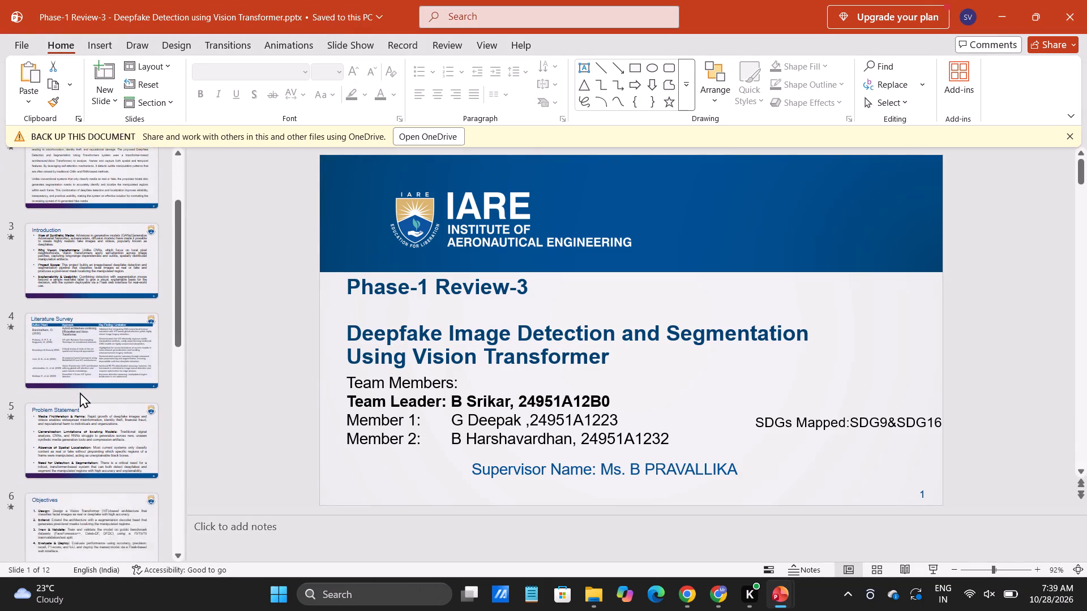
pyautogui.scroll(-3, 80, 392)
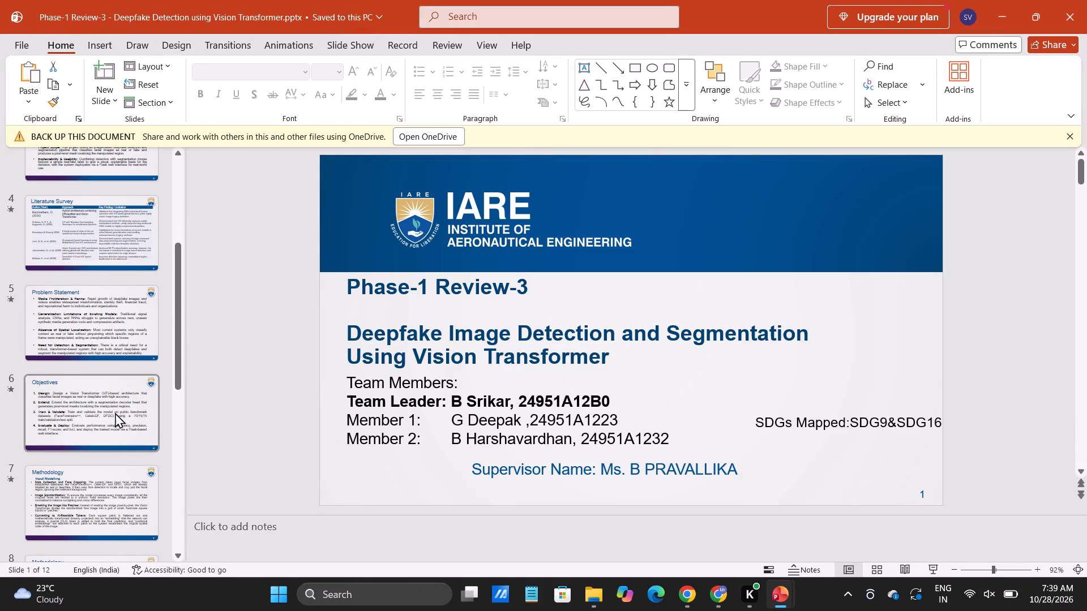
pyautogui.scroll(-2, 115, 412)
pyautogui.scroll(-1, 114, 362)
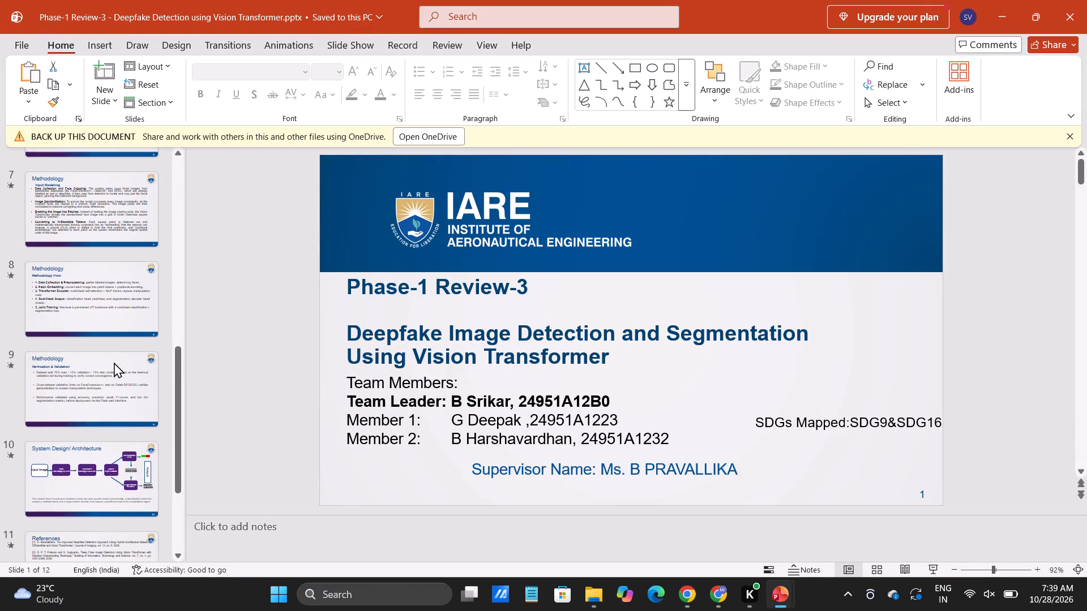
pyautogui.scroll(-1, 114, 362)
pyautogui.click(65, 314)
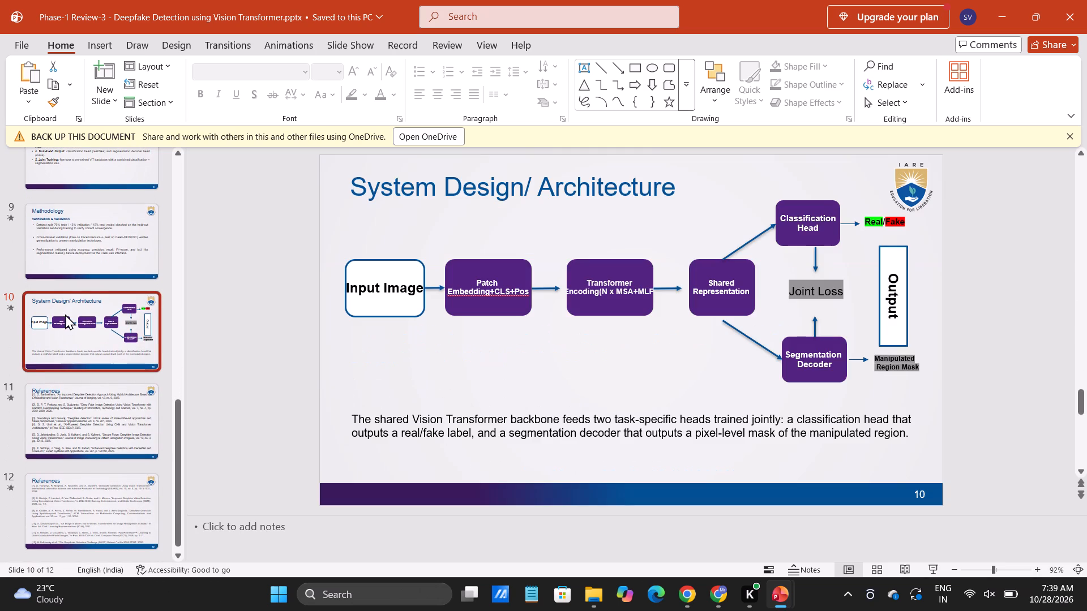
pyautogui.hotkey('ctrl', 'c')
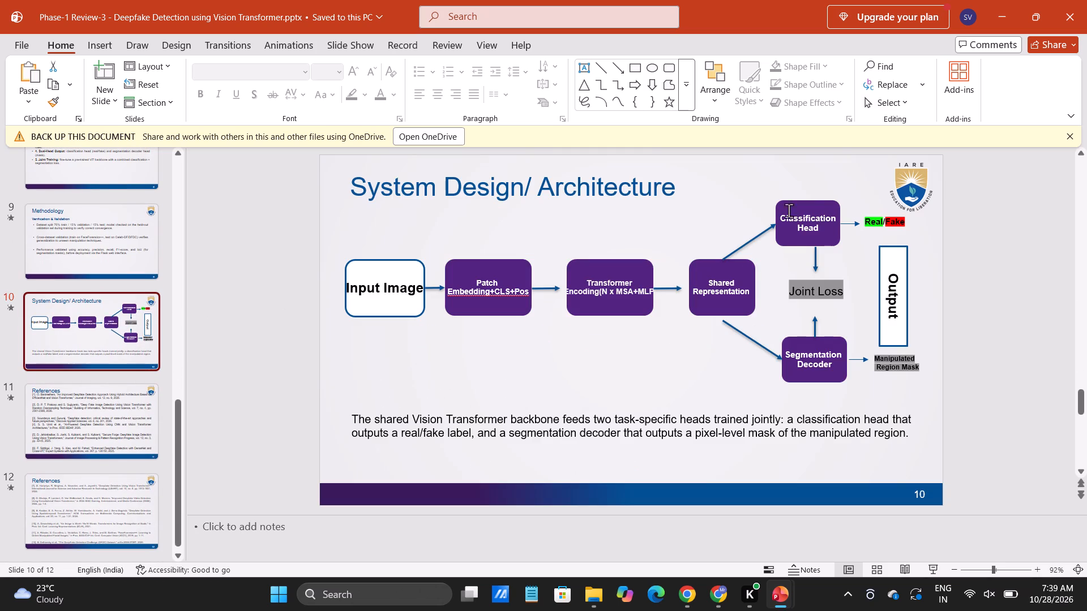
pyautogui.click(1076, 8)
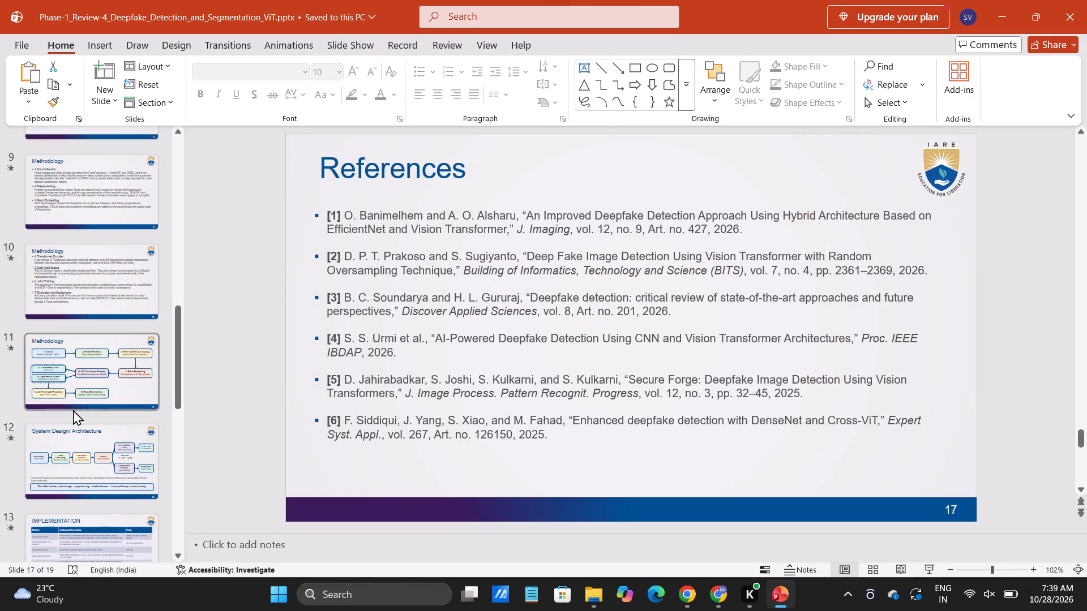
pyautogui.click(75, 449)
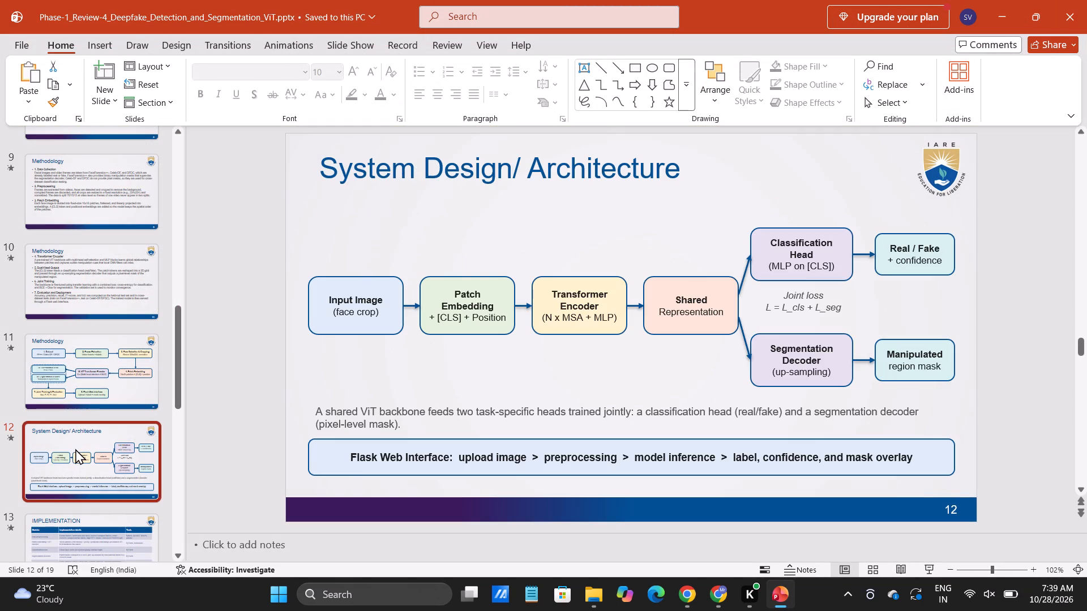
pyautogui.hotkey('ctrl', 'v')
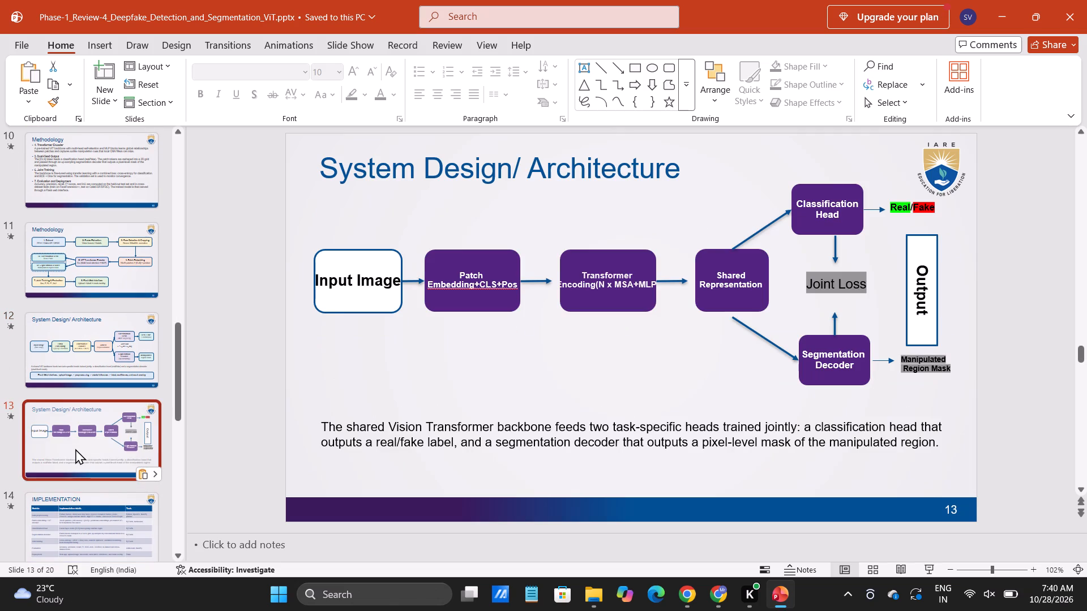
# Compare the two System Design/Architecture diagrams on slides 12 and 13.
pyautogui.click(87, 333)
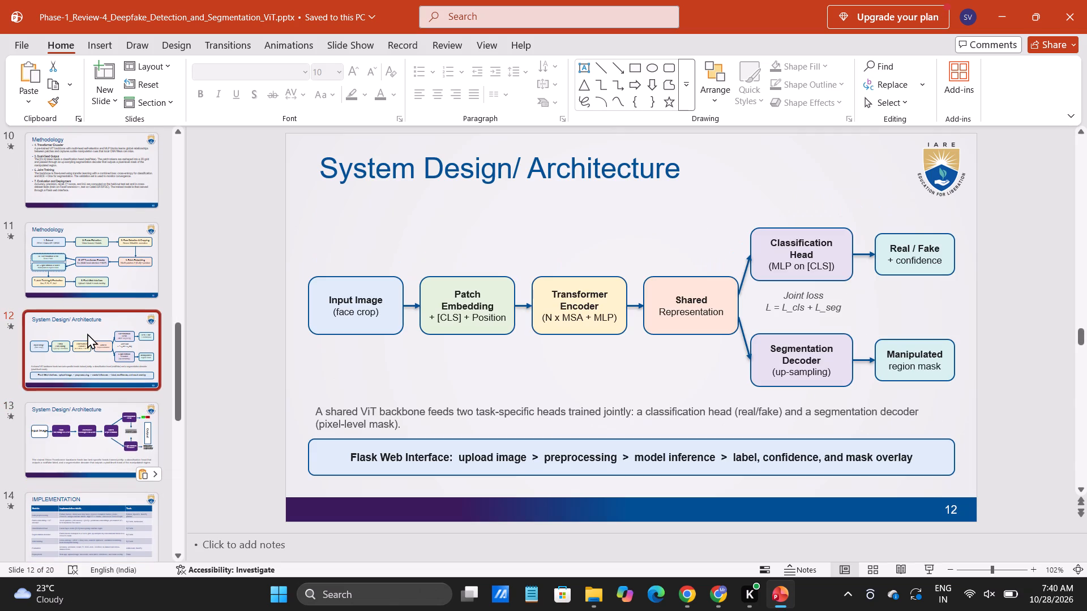
pyautogui.click(100, 441)
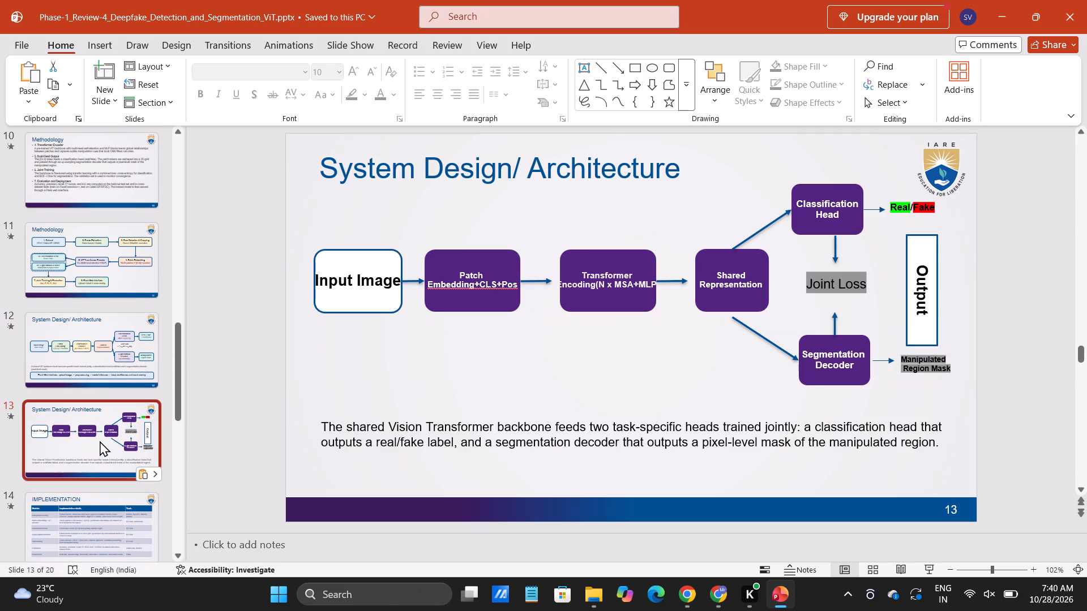
pyautogui.click(100, 362)
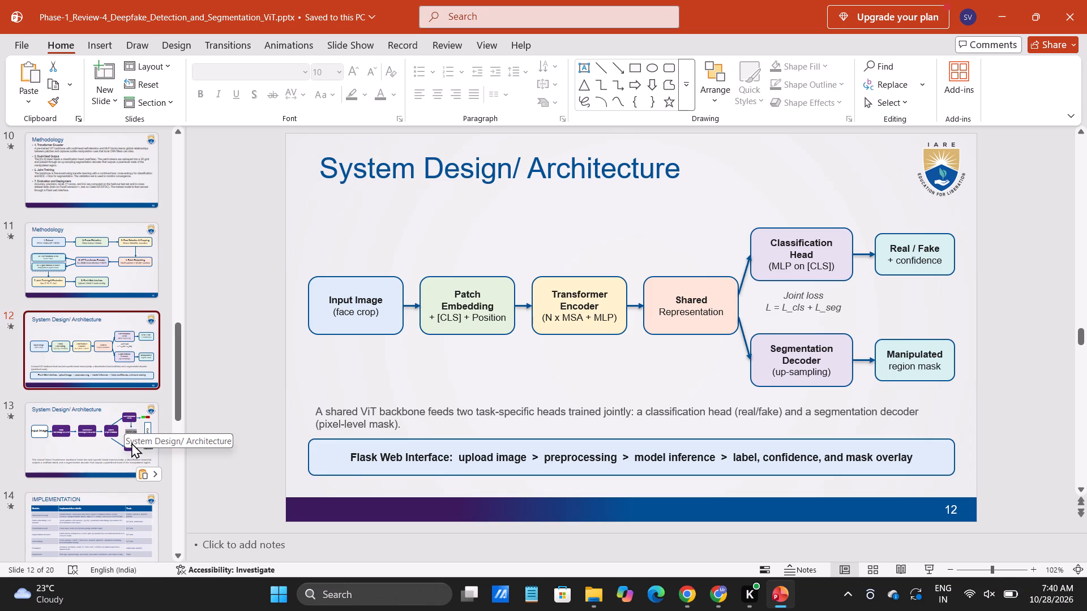
pyautogui.click(92, 450)
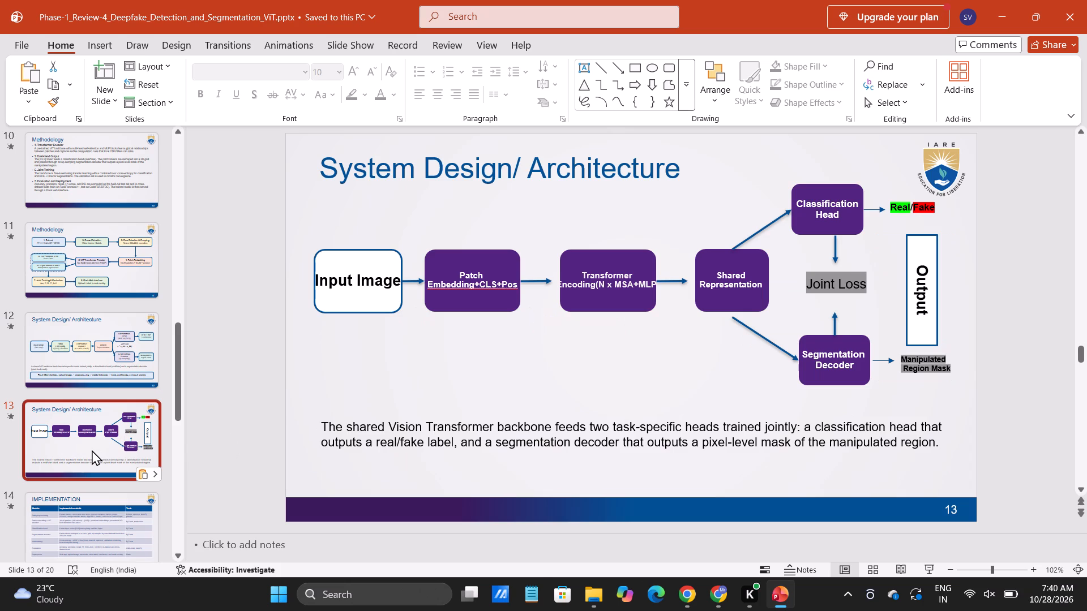